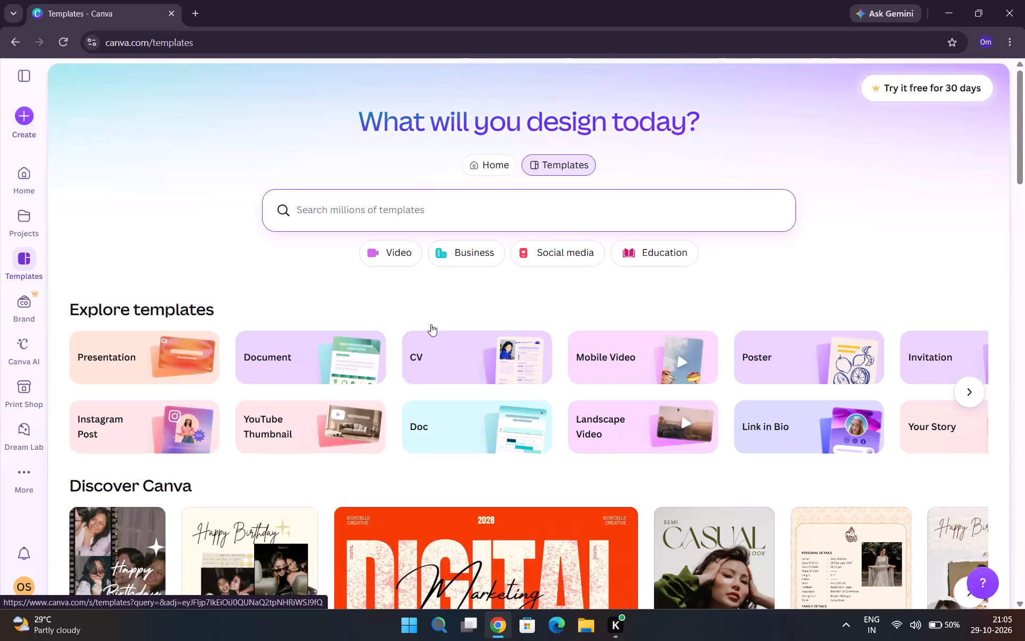
# Search the template library for "ppt presentation".
pyautogui.click(474, 216)
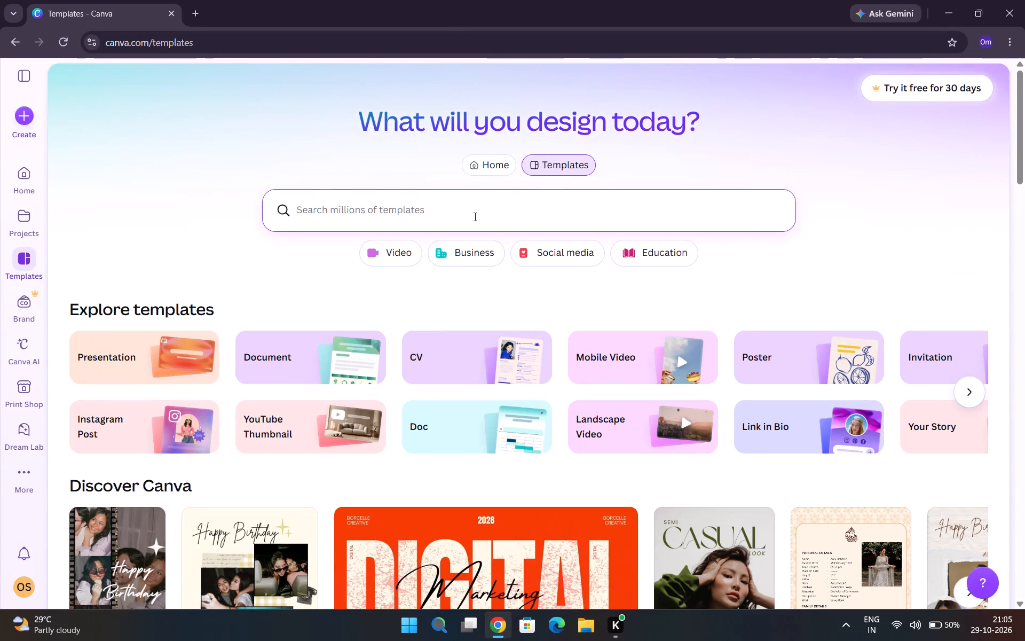
pyautogui.write('ppt')
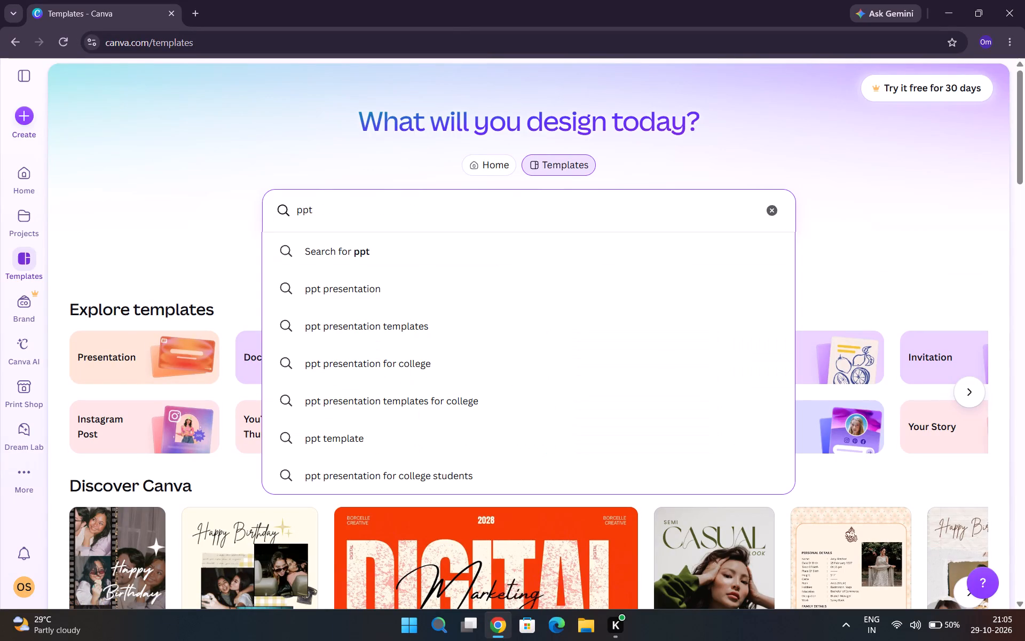
pyautogui.press('space')
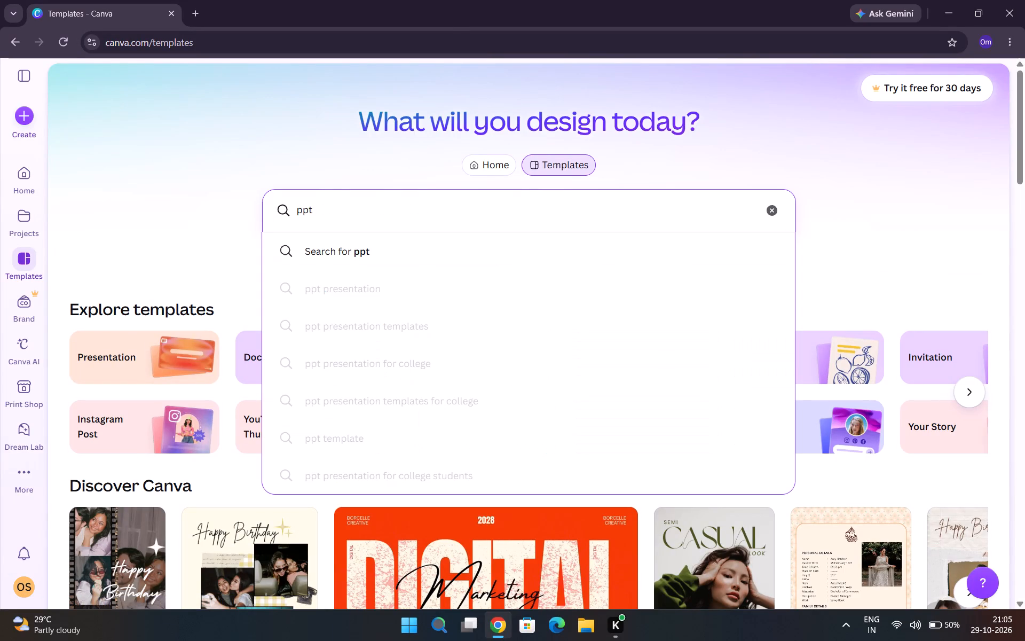
pyautogui.write('pre')
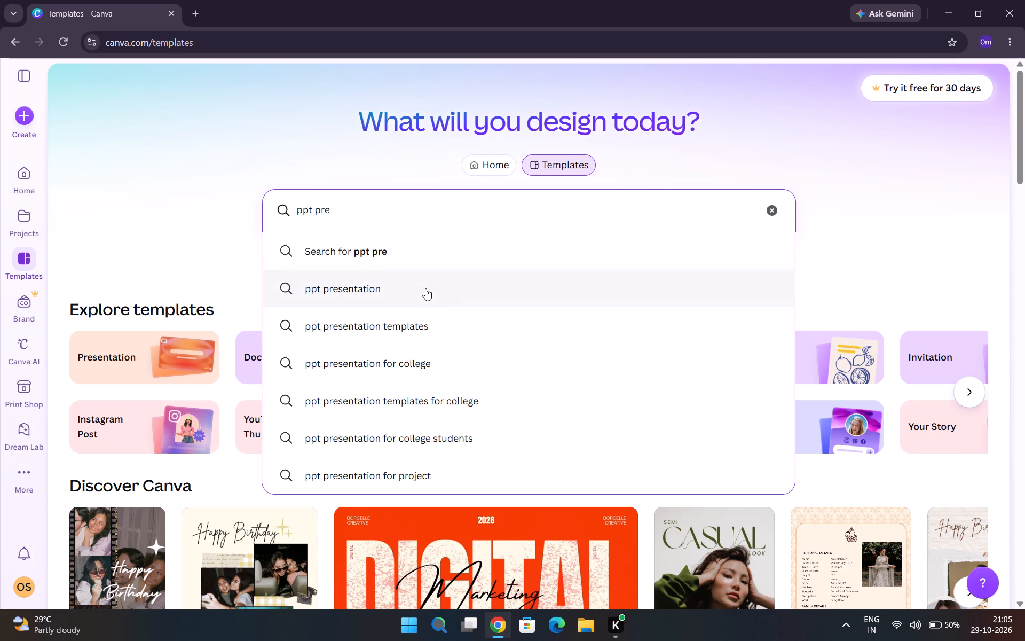
pyautogui.click(425, 288)
# Extend the template search to "ppt presentation iot and blockchain technology".
pyautogui.click(433, 205)
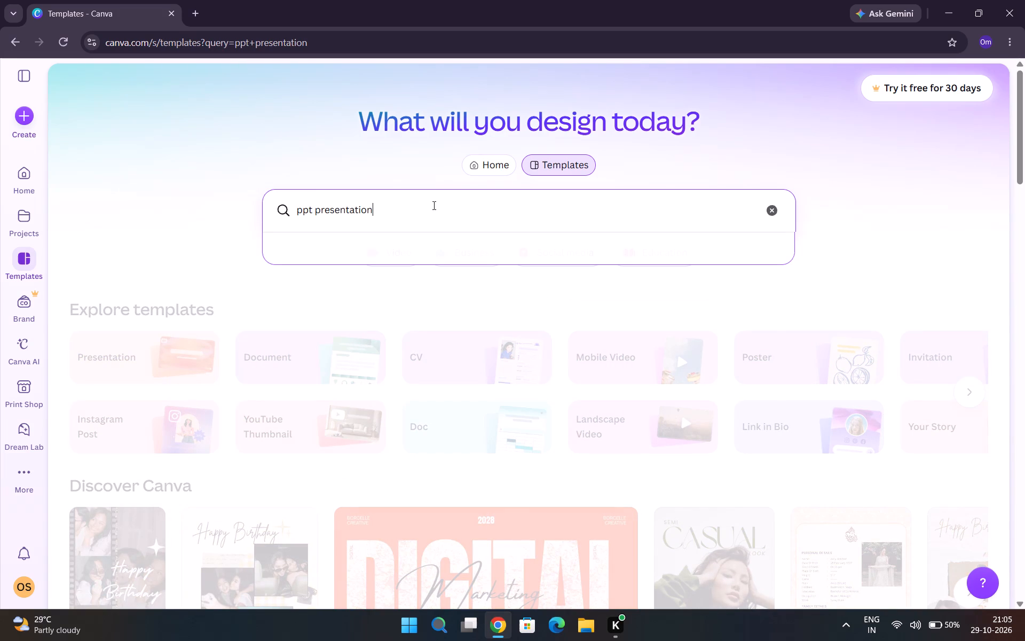
pyautogui.press('space')
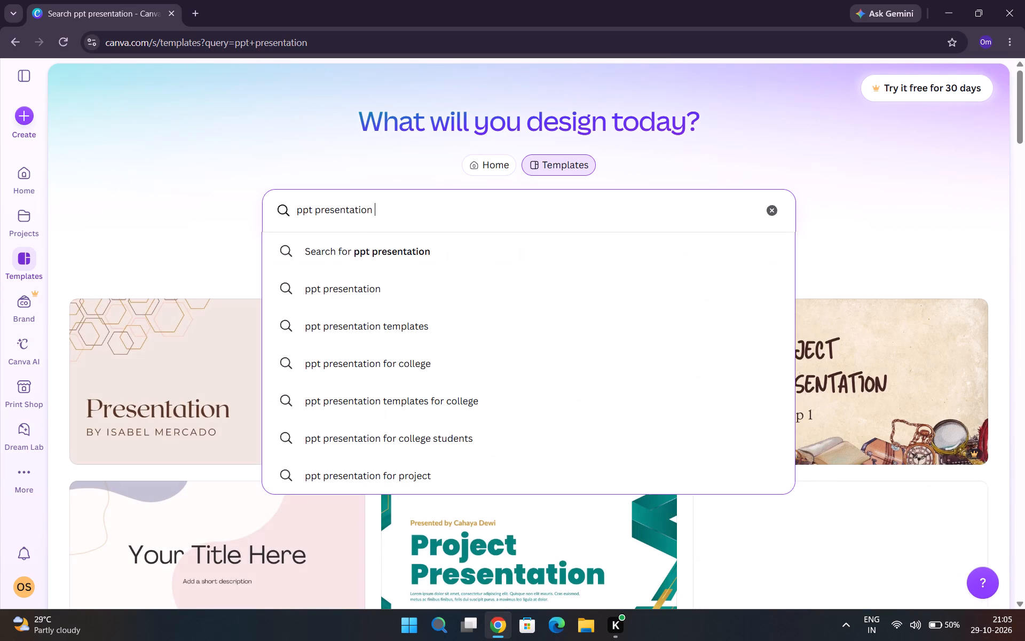
pyautogui.write('iot')
pyautogui.press('space')
pyautogui.write('and')
pyautogui.press('space')
pyautogui.write('block')
pyautogui.write('chain')
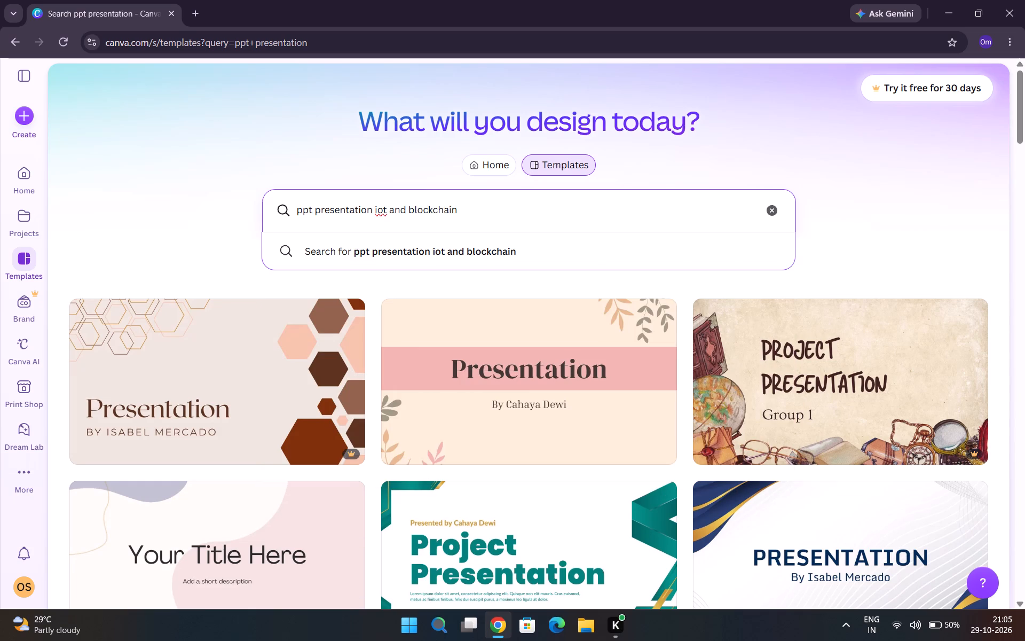
pyautogui.press('space')
pyautogui.write('techni')
pyautogui.press('BackSpace')
pyautogui.write('ology')
pyautogui.press('Return')
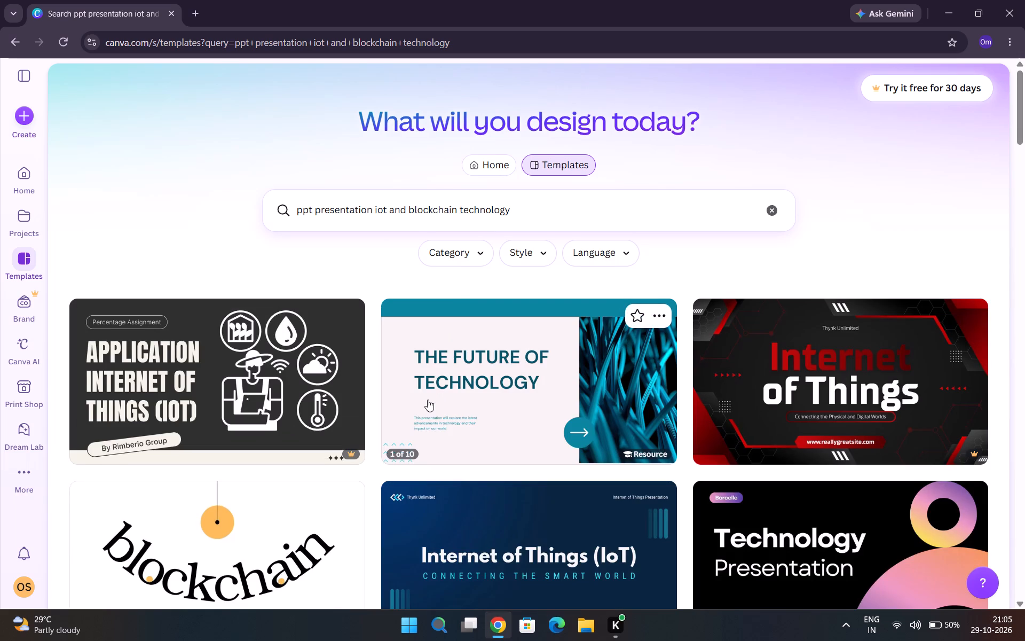
# Find the Black and Gold Minimalist Blockchain Presentation template in the results and open it for customising.
pyautogui.scroll(-2, 428, 400)
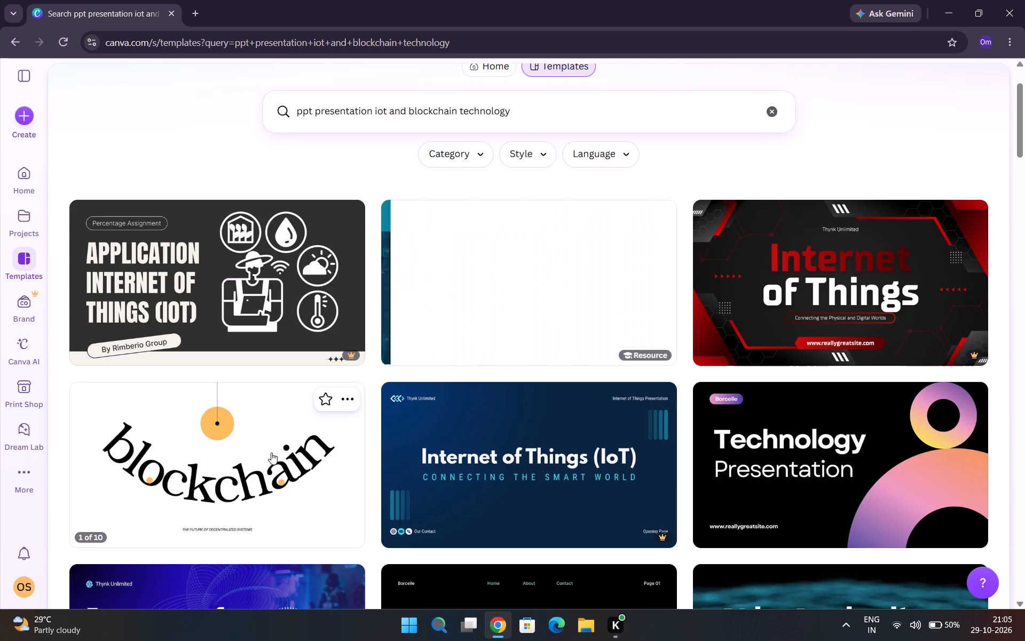
pyautogui.click(271, 452)
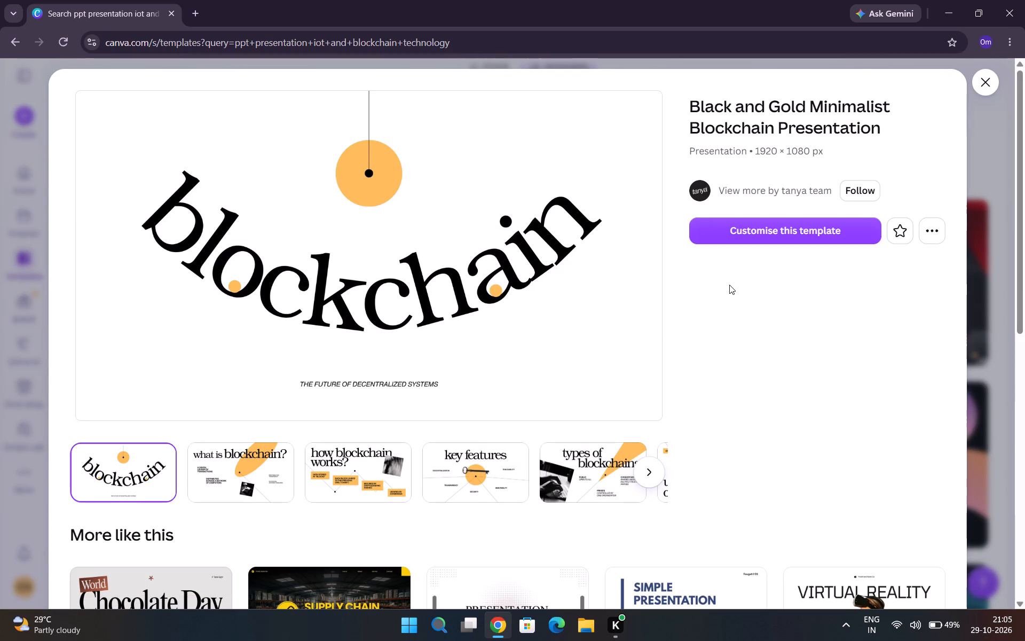
pyautogui.click(784, 221)
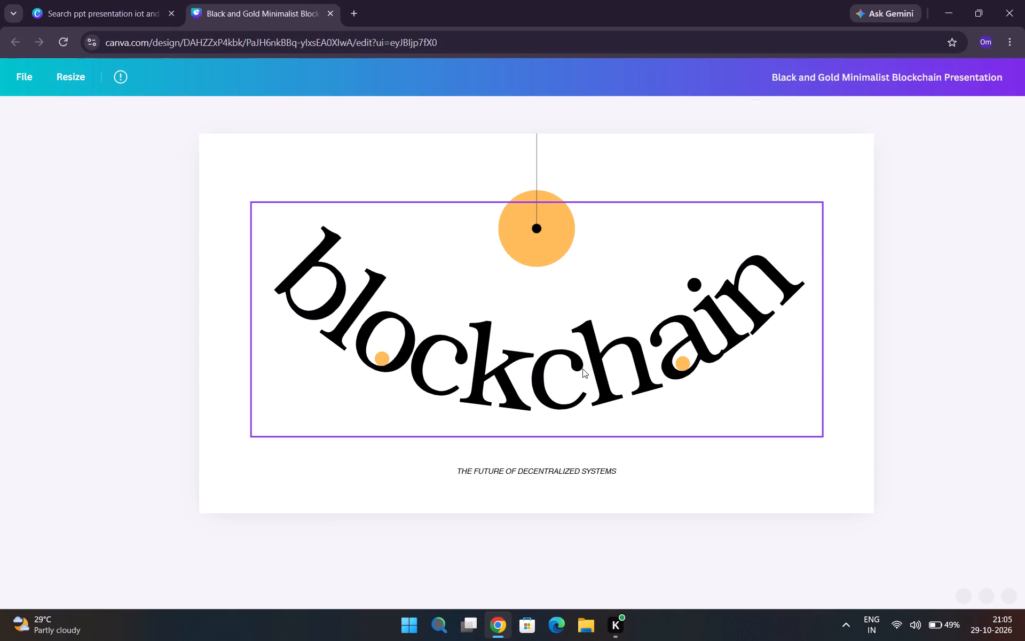
# Move the curved "blockchain" title on the first slide slightly upward, keeping it horizontally centred.
pyautogui.click(582, 369)
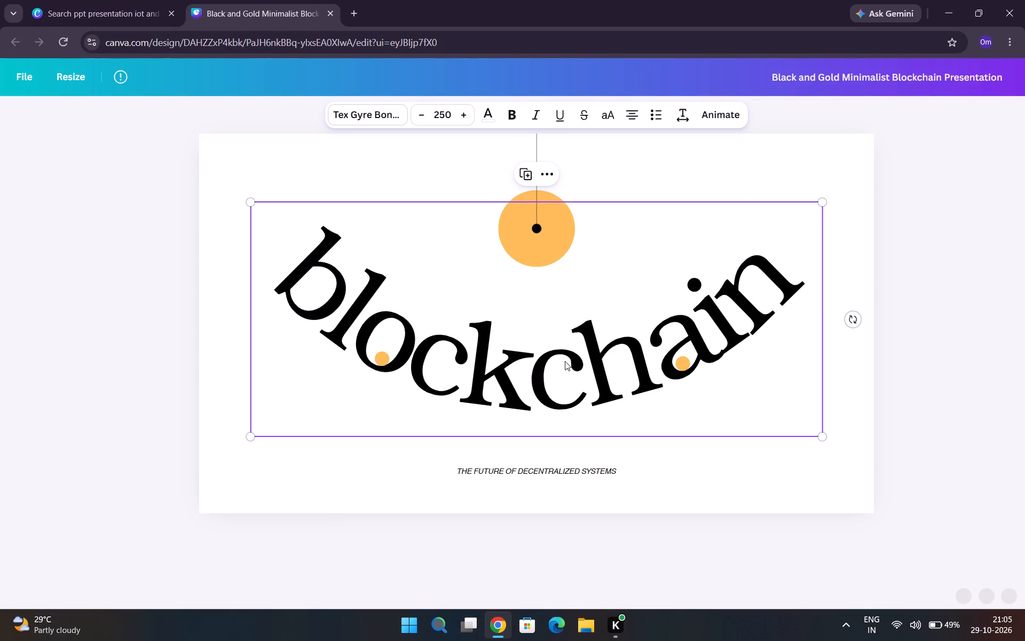
pyautogui.moveTo(512, 350); pyautogui.dragTo(500, 342)
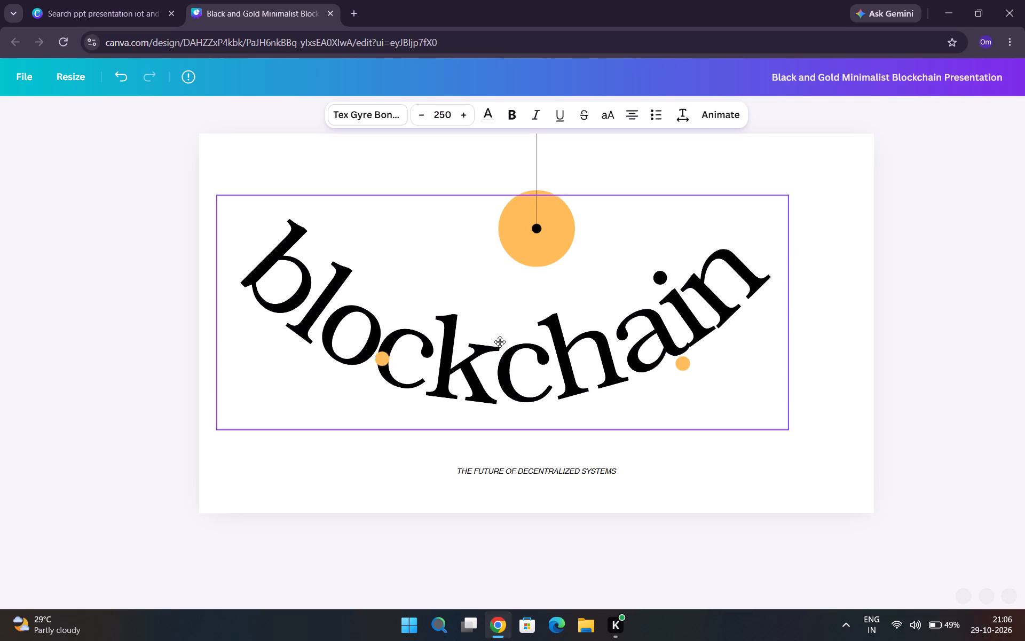
pyautogui.moveTo(500, 342); pyautogui.dragTo(512, 342)
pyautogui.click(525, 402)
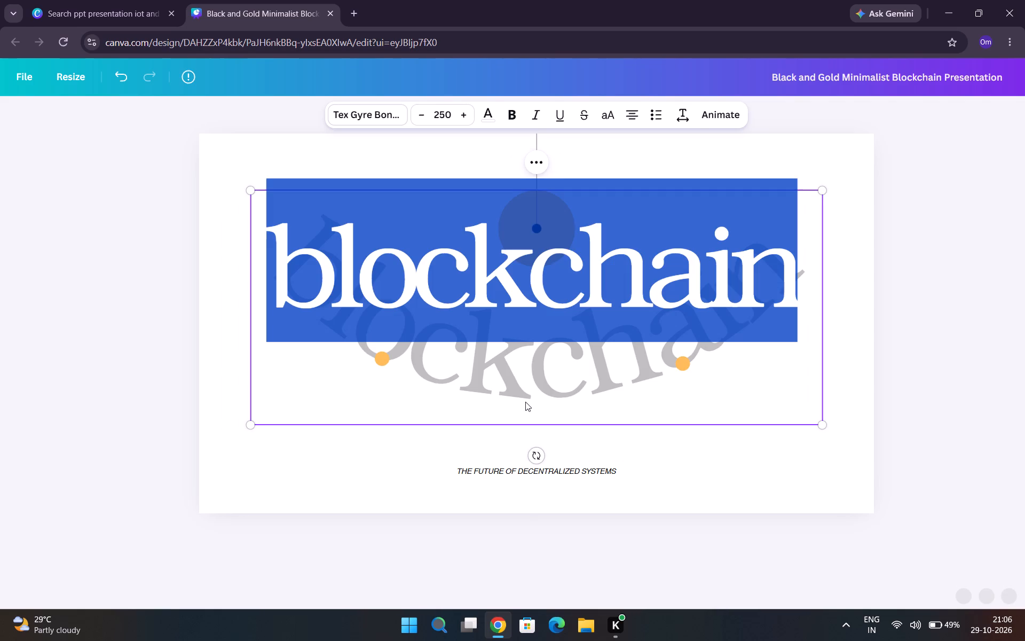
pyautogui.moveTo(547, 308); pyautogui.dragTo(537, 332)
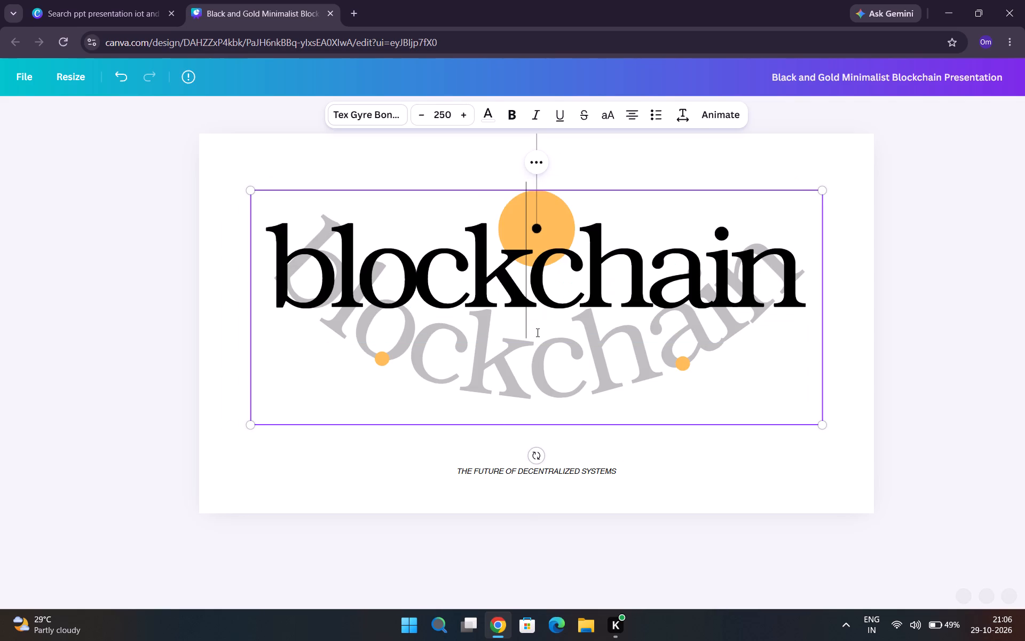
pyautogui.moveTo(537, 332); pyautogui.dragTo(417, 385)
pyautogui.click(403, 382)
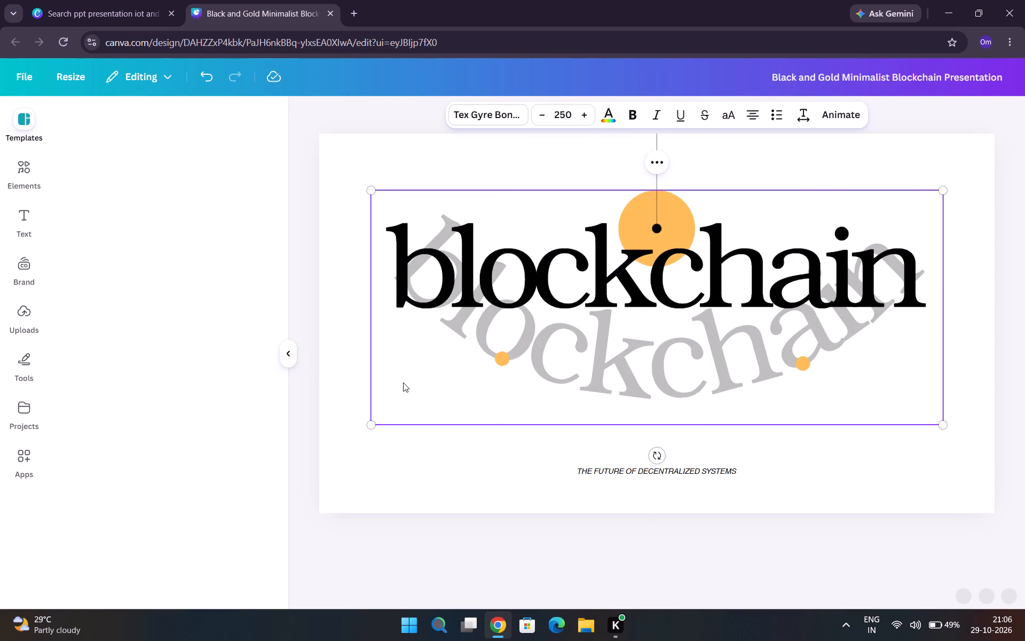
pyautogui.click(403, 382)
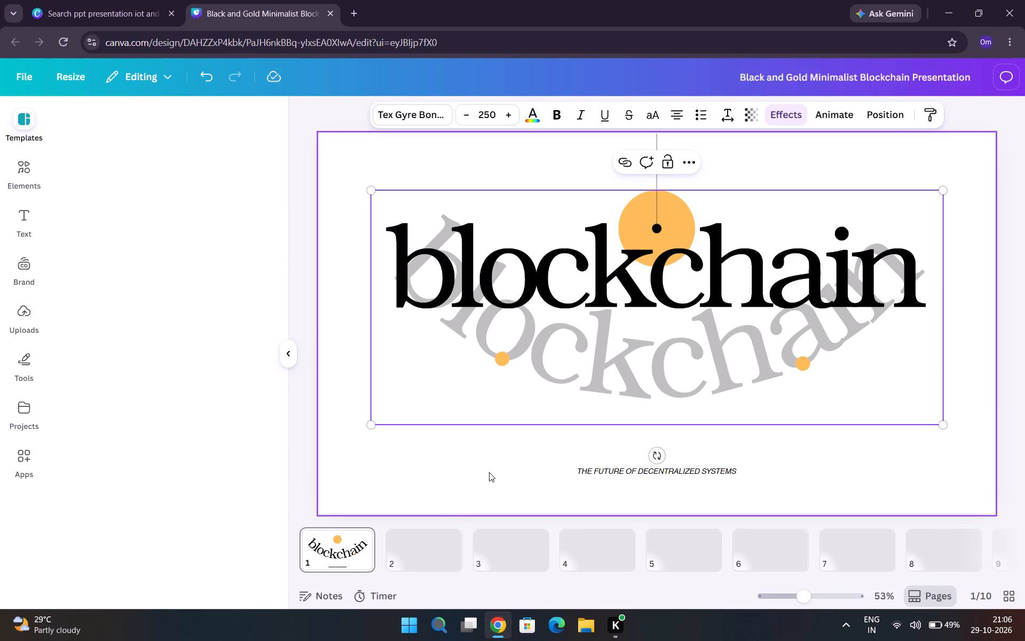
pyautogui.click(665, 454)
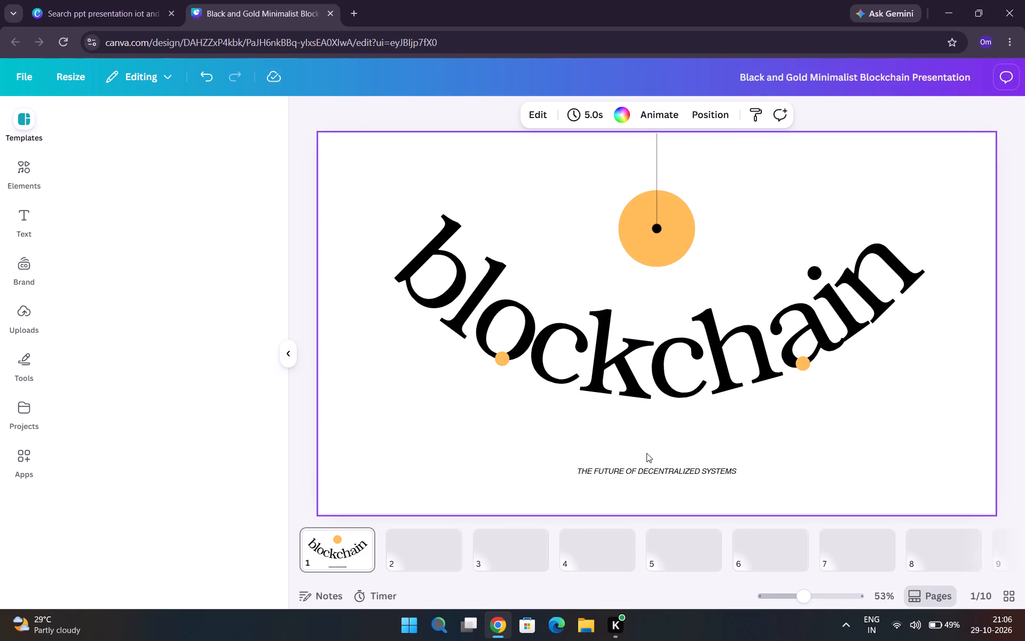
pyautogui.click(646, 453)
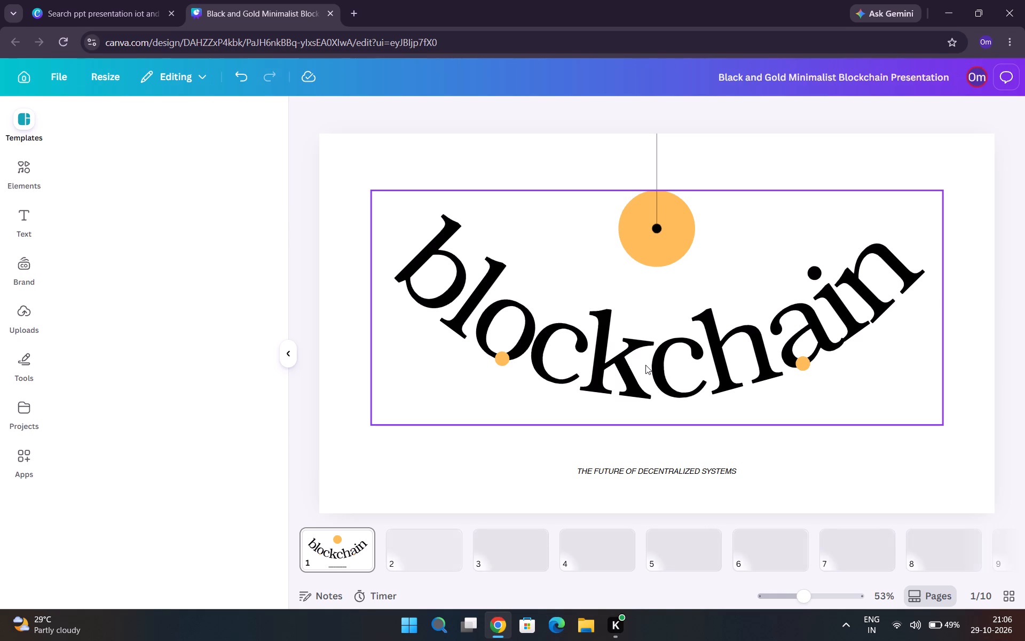
# On slide 2, replace the "Distributed across a network of computers" text with "distance avaliable" and, on a new line, "from the structures".
pyautogui.click(429, 554)
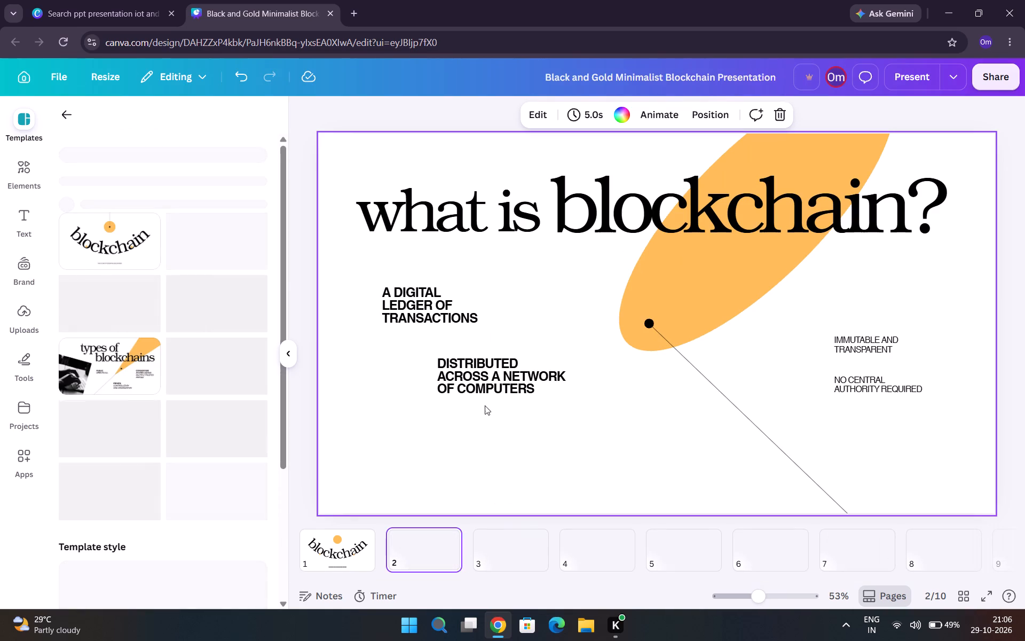
pyautogui.click(485, 386)
pyautogui.doubleClick(492, 375)
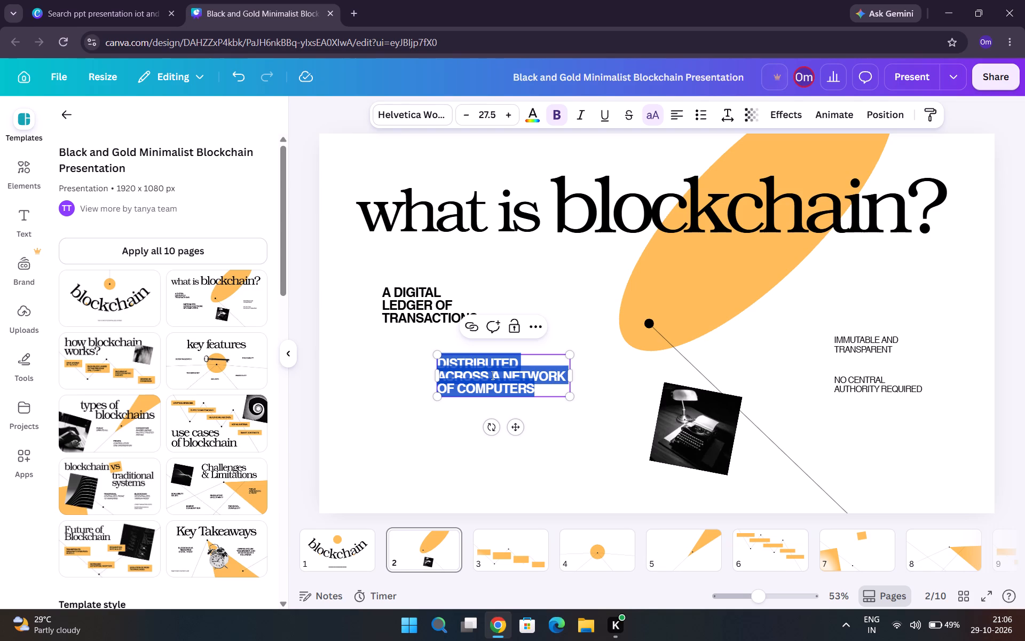
pyautogui.press('BackSpace')
pyautogui.write('distance')
pyautogui.press('space')
pyautogui.write('avaliable')
pyautogui.press('space')
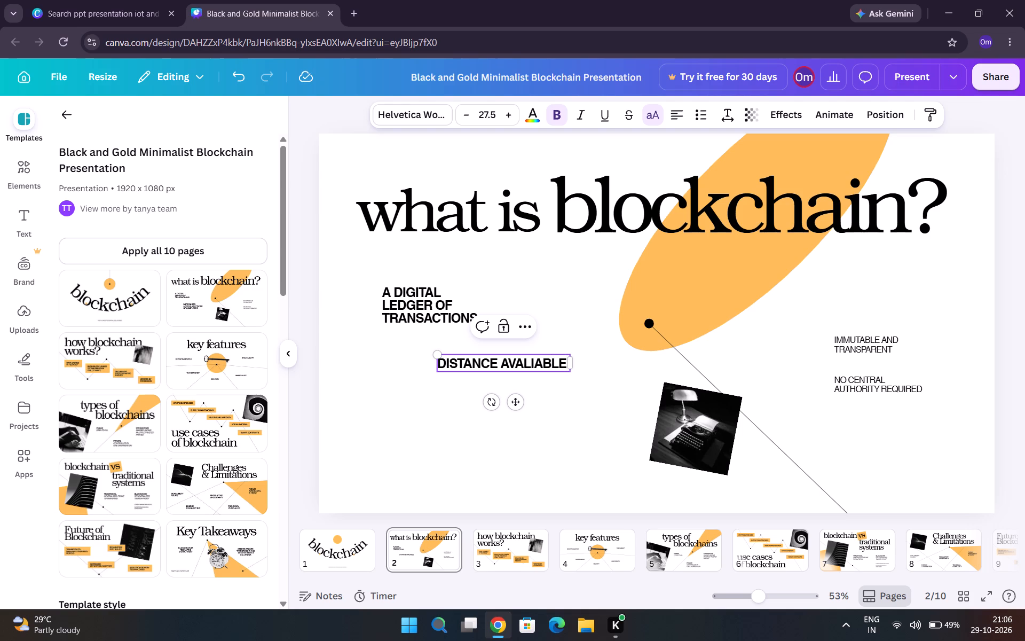
pyautogui.press('Return')
pyautogui.write('from')
pyautogui.press('space')
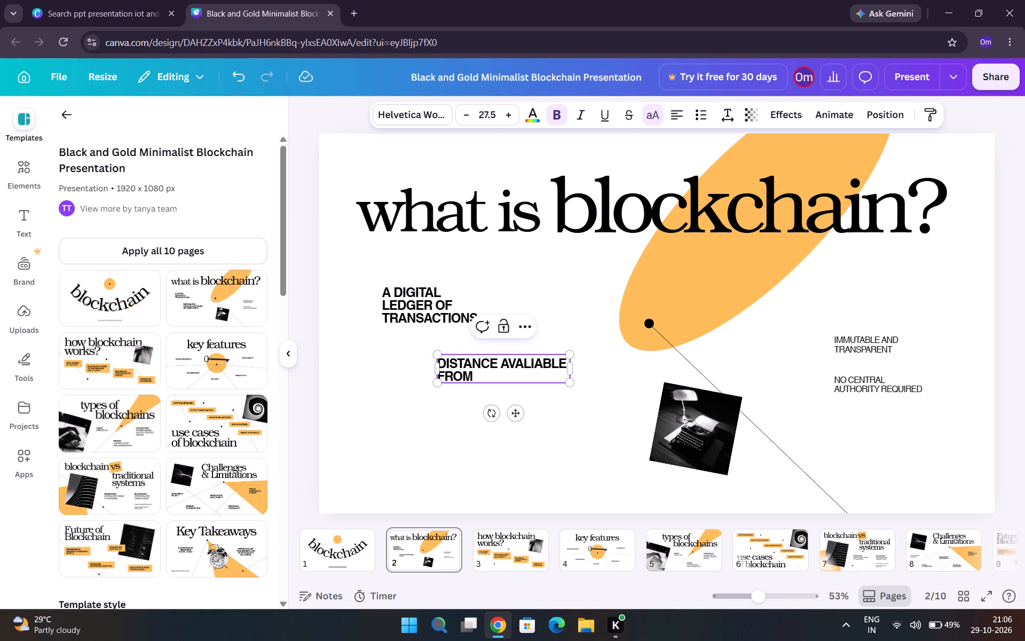
pyautogui.write('the')
pyautogui.press('space')
pyautogui.write('structures')
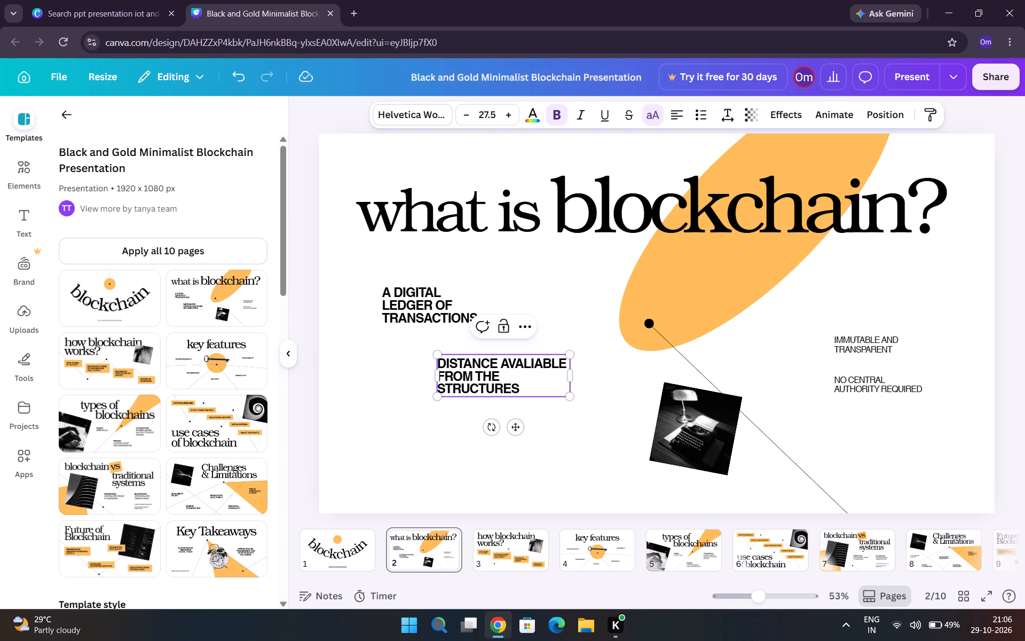
pyautogui.click(550, 424)
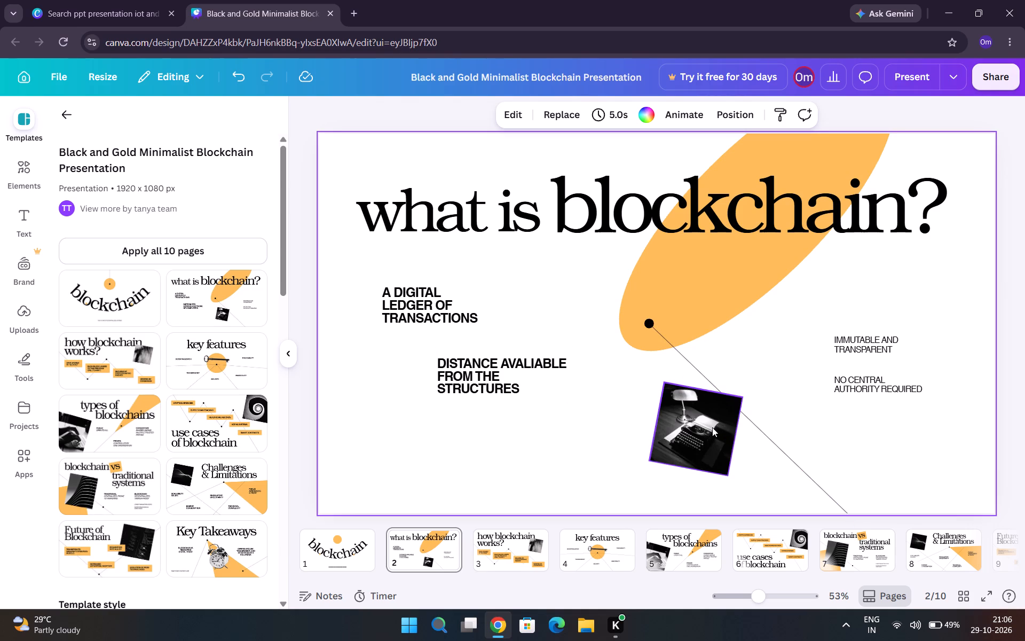
# Nudge the tilted typewriter photo on slide 2 slightly downward.
pyautogui.moveTo(712, 427); pyautogui.dragTo(715, 437)
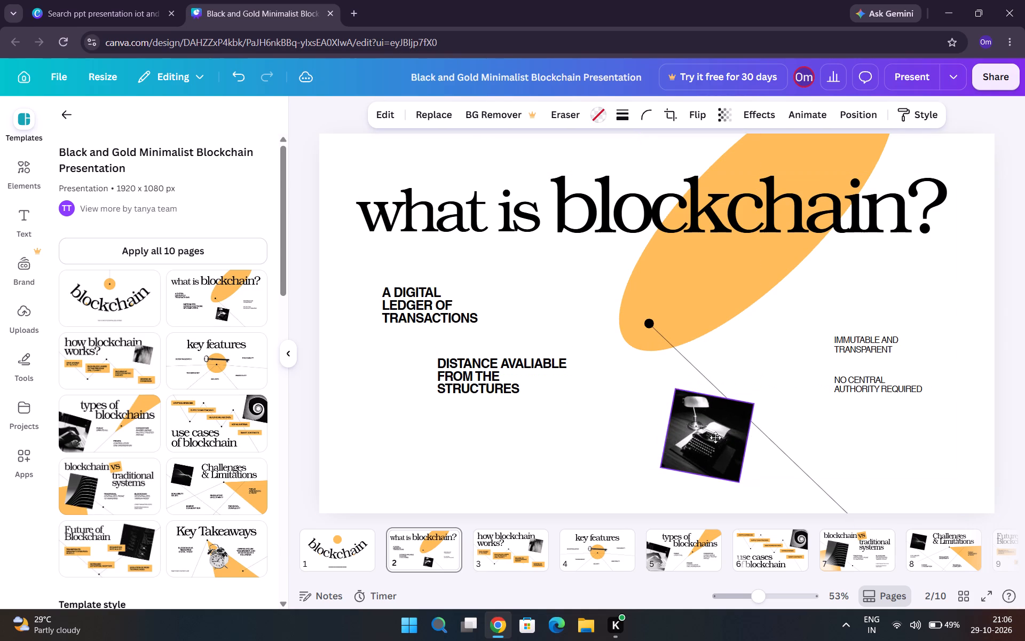
pyautogui.moveTo(715, 437); pyautogui.dragTo(712, 439)
pyautogui.click(613, 418)
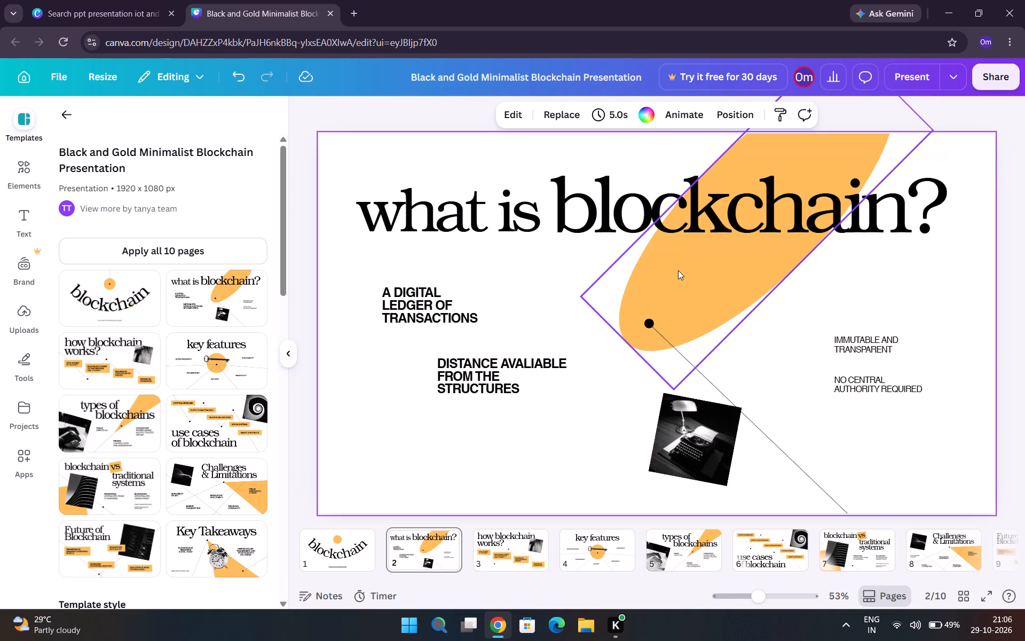
# Reposition the orange ellipse behind the slide 2 heading slightly left and down, with the black dot still inside it.
pyautogui.moveTo(678, 270); pyautogui.dragTo(772, 286)
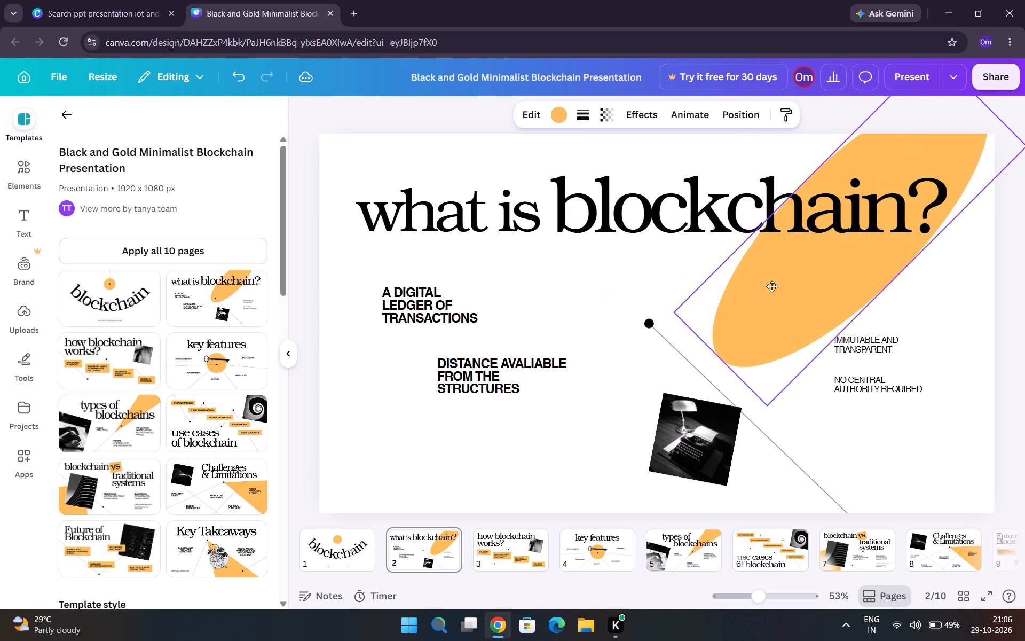
pyautogui.moveTo(772, 286); pyautogui.dragTo(672, 276)
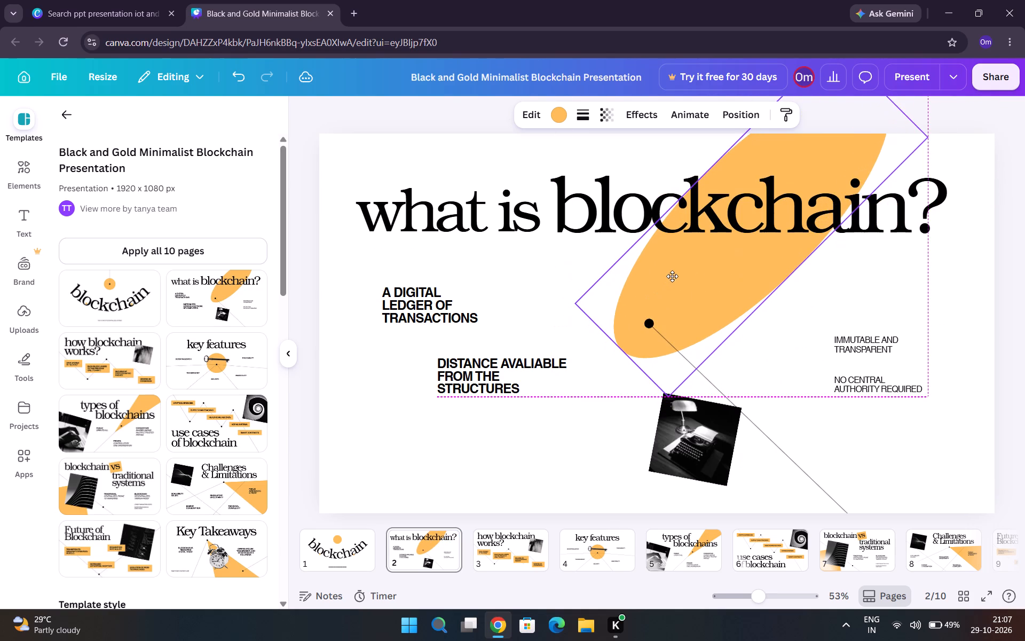
pyautogui.moveTo(672, 276); pyautogui.dragTo(672, 276)
pyautogui.click(564, 261)
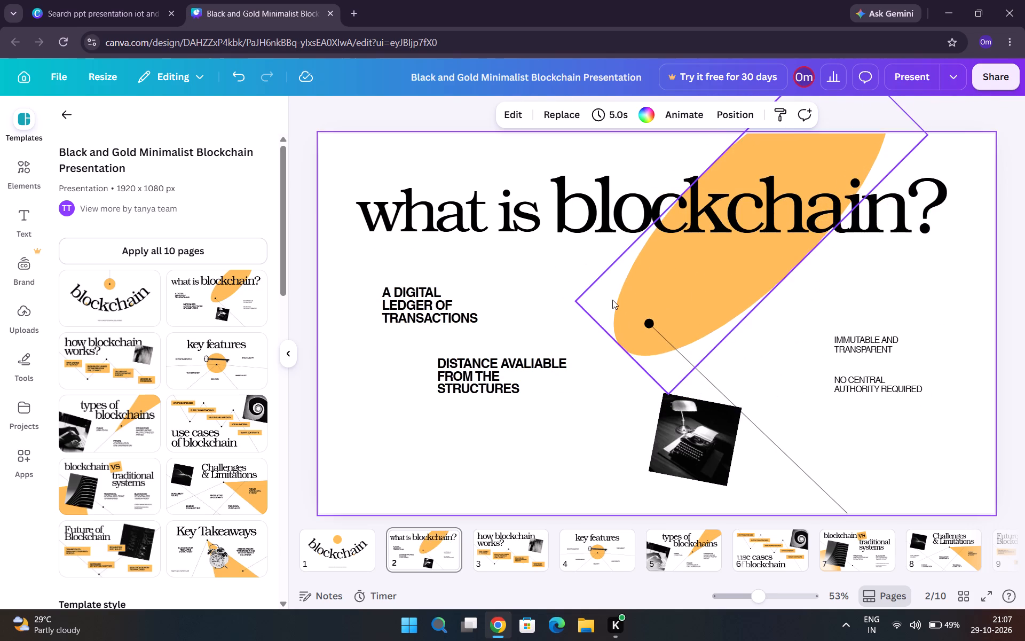
# On slide 3, resize the black dot at the lower bend of the connecting line.
pyautogui.click(509, 556)
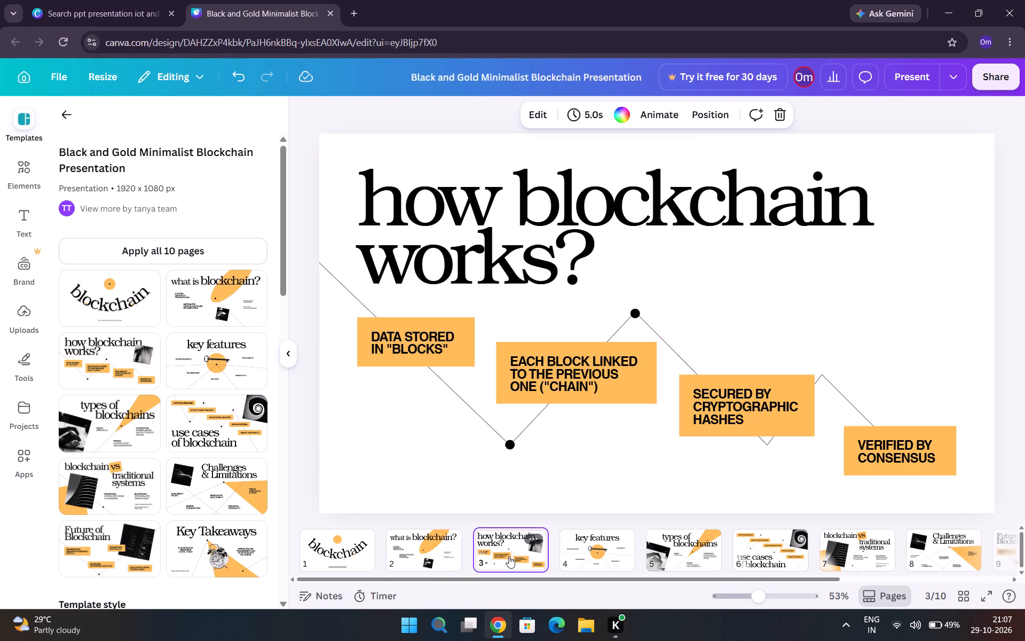
pyautogui.click(512, 444)
pyautogui.moveTo(512, 444); pyautogui.dragTo(493, 445)
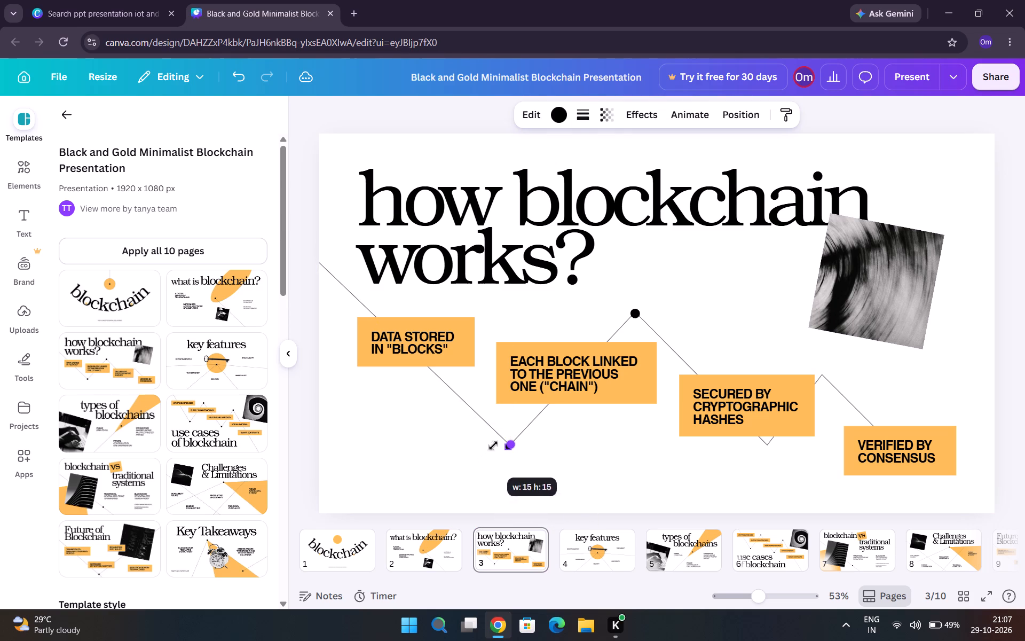
pyautogui.moveTo(493, 445); pyautogui.dragTo(478, 459)
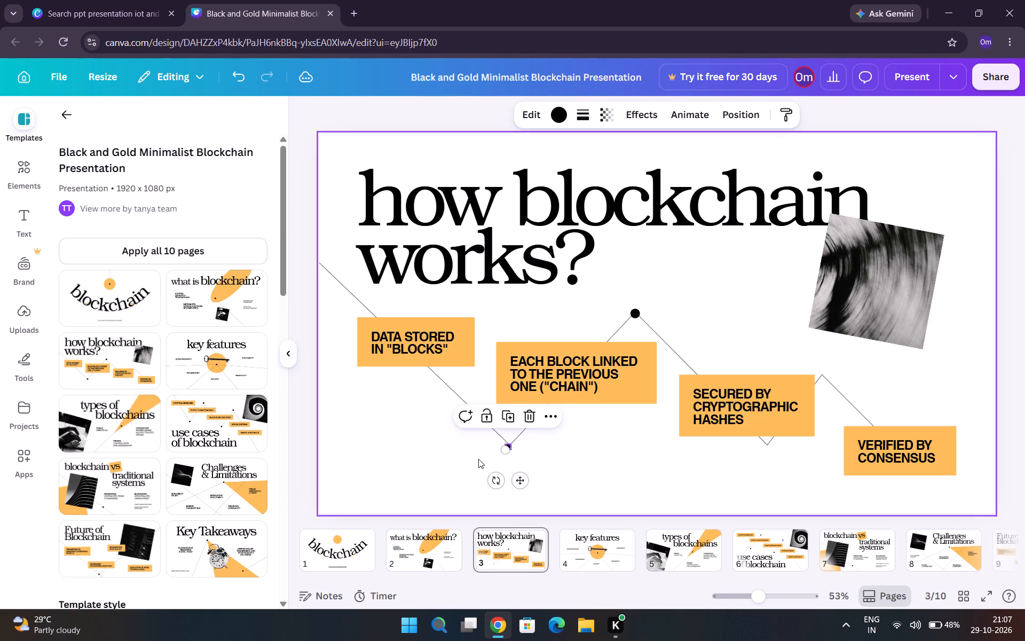
# On slide 3, move the "Each block linked to the previous one" orange box and its text slightly down, keeping the text inside the box.
pyautogui.click(460, 446)
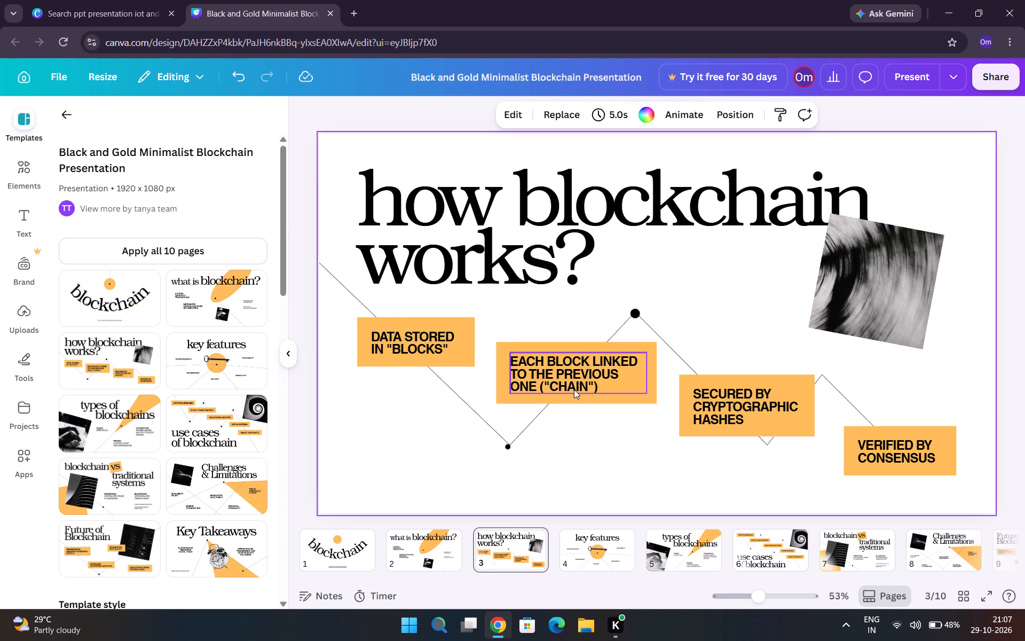
pyautogui.click(597, 387)
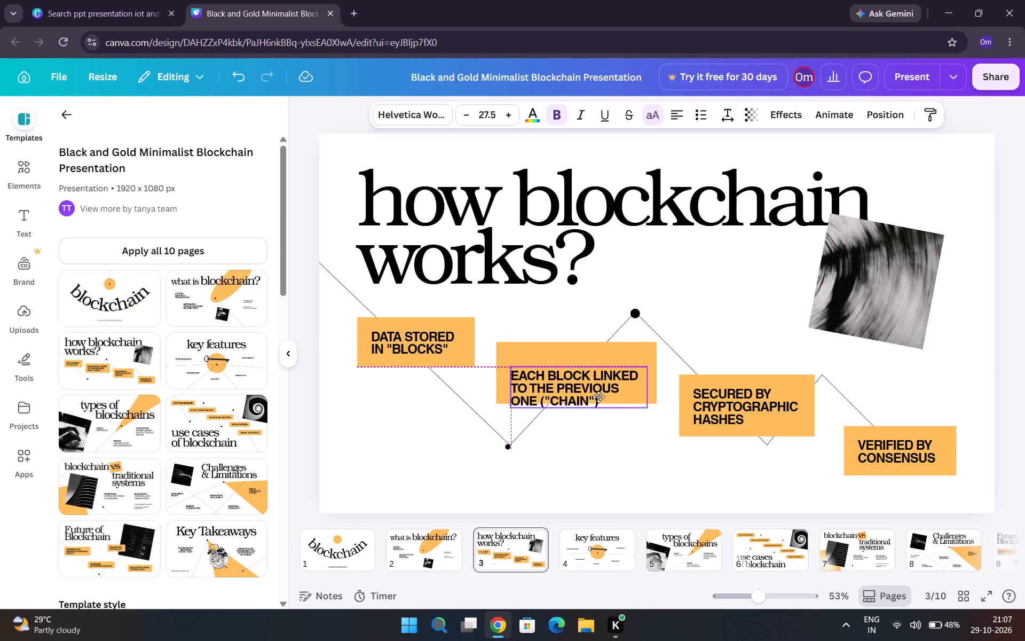
pyautogui.moveTo(609, 392); pyautogui.dragTo(609, 402)
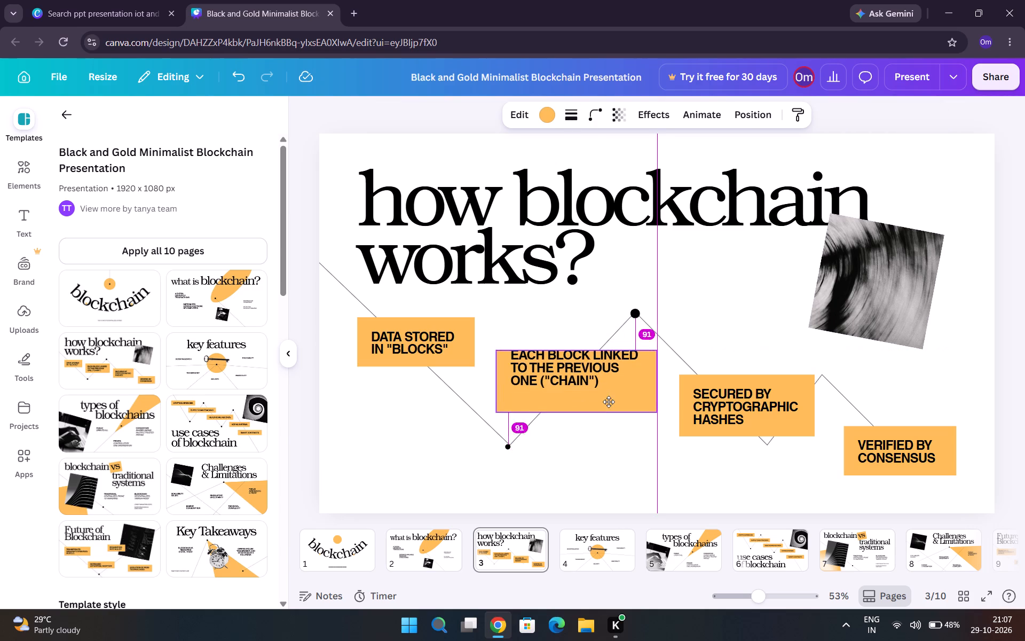
pyautogui.moveTo(609, 402); pyautogui.dragTo(609, 408)
pyautogui.moveTo(602, 376); pyautogui.dragTo(602, 381)
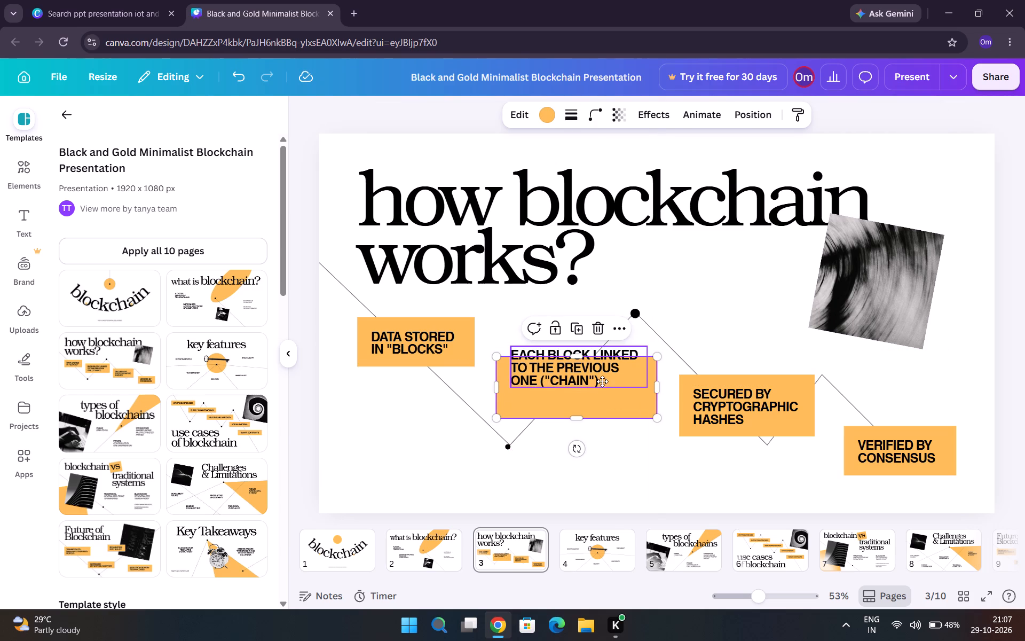
pyautogui.moveTo(602, 381); pyautogui.dragTo(601, 382)
pyautogui.moveTo(602, 351); pyautogui.dragTo(605, 372)
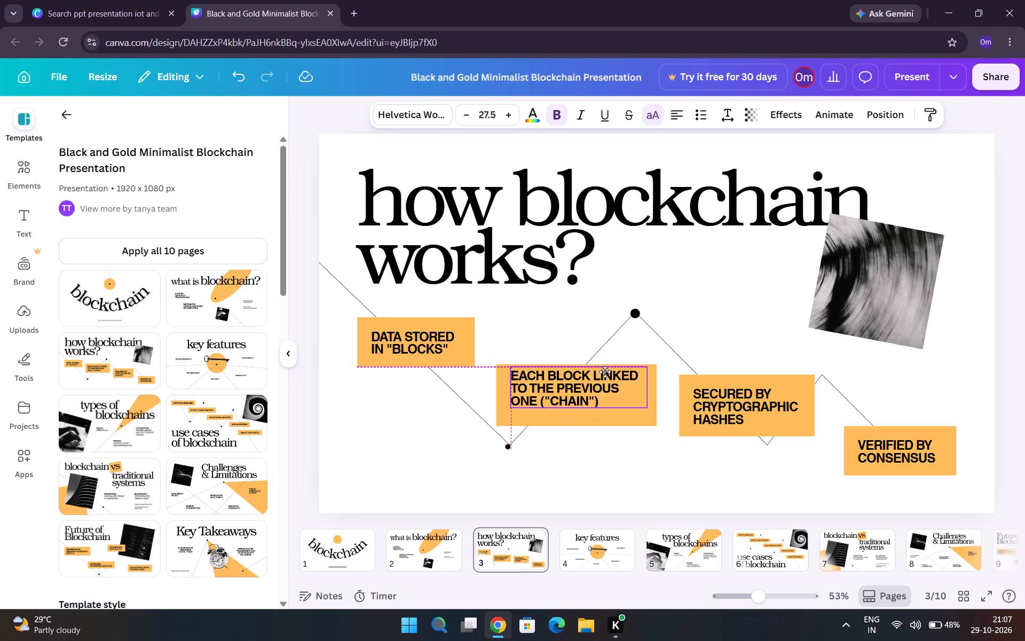
pyautogui.moveTo(605, 372); pyautogui.dragTo(602, 378)
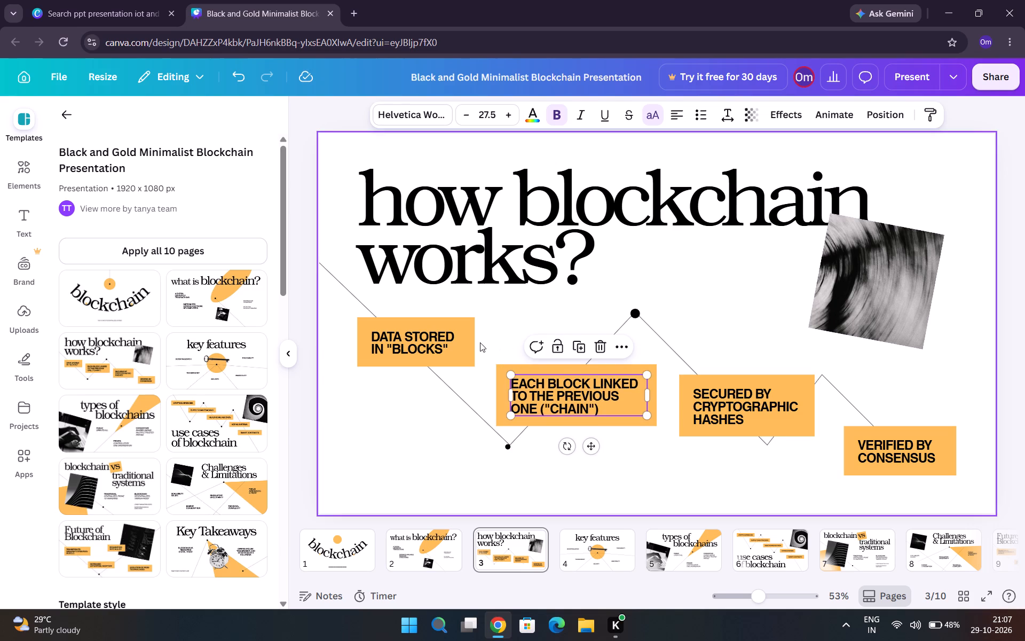
# Move the "Data stored in 'blocks'" orange box on slide 3 slightly down and reposition its text inside it.
pyautogui.moveTo(462, 338); pyautogui.dragTo(464, 359)
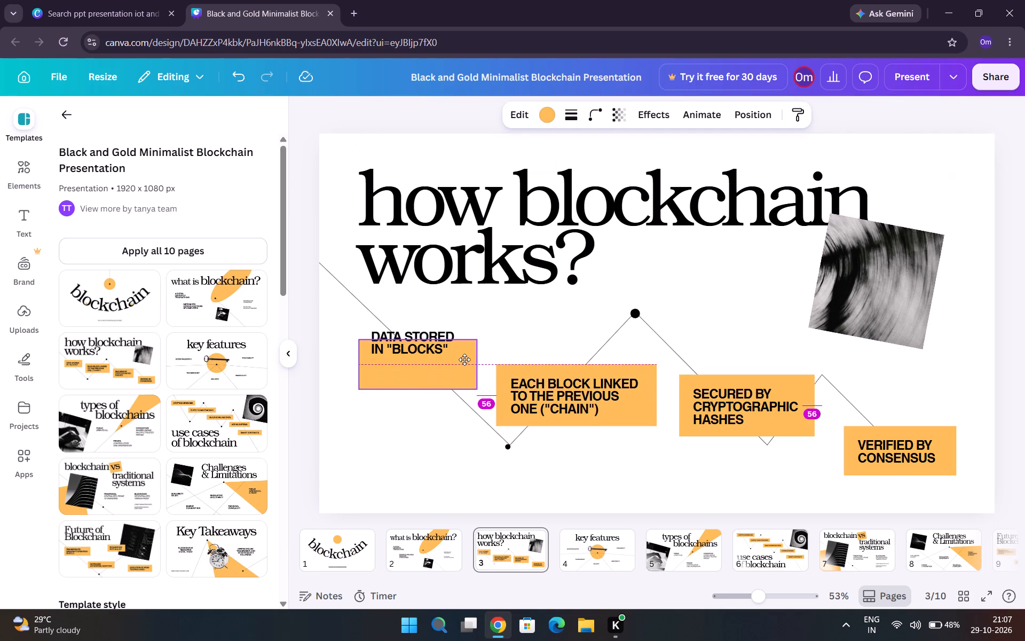
pyautogui.moveTo(464, 359); pyautogui.dragTo(459, 361)
pyautogui.doubleClick(443, 344)
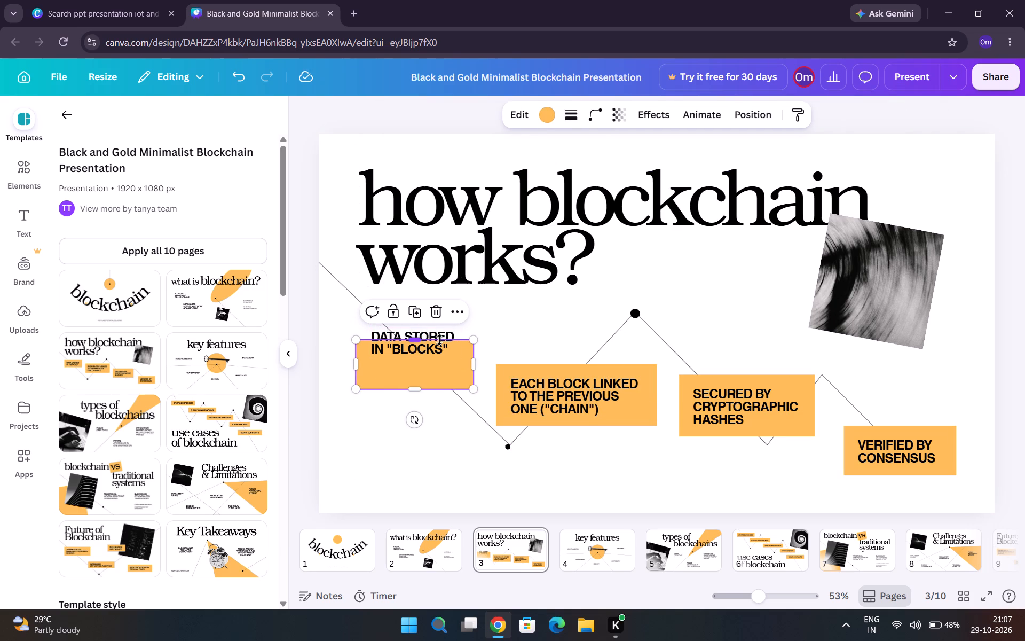
pyautogui.moveTo(445, 330); pyautogui.dragTo(445, 352)
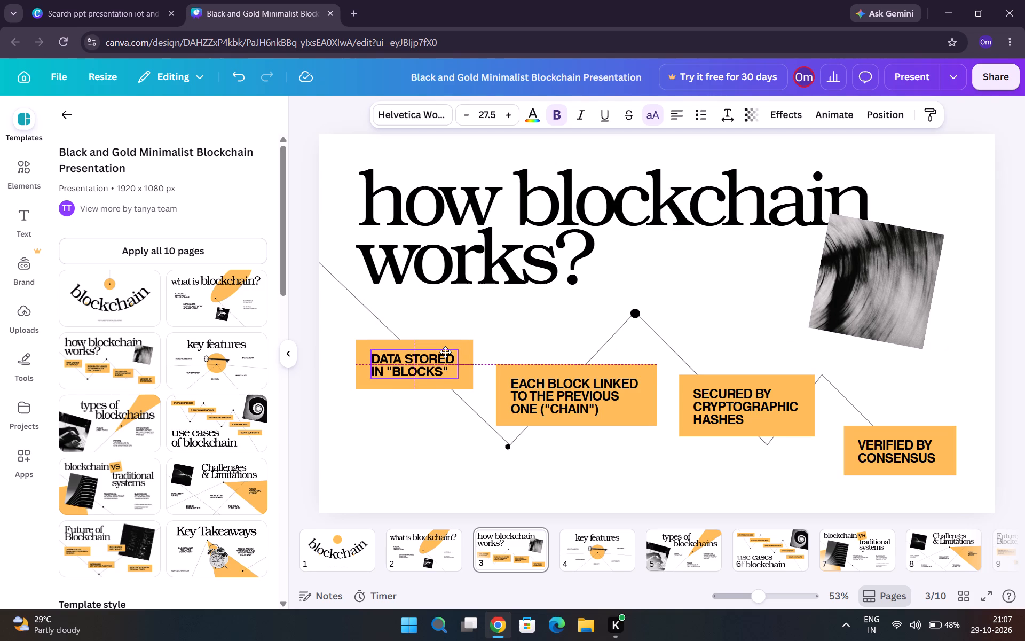
pyautogui.moveTo(445, 352); pyautogui.dragTo(445, 349)
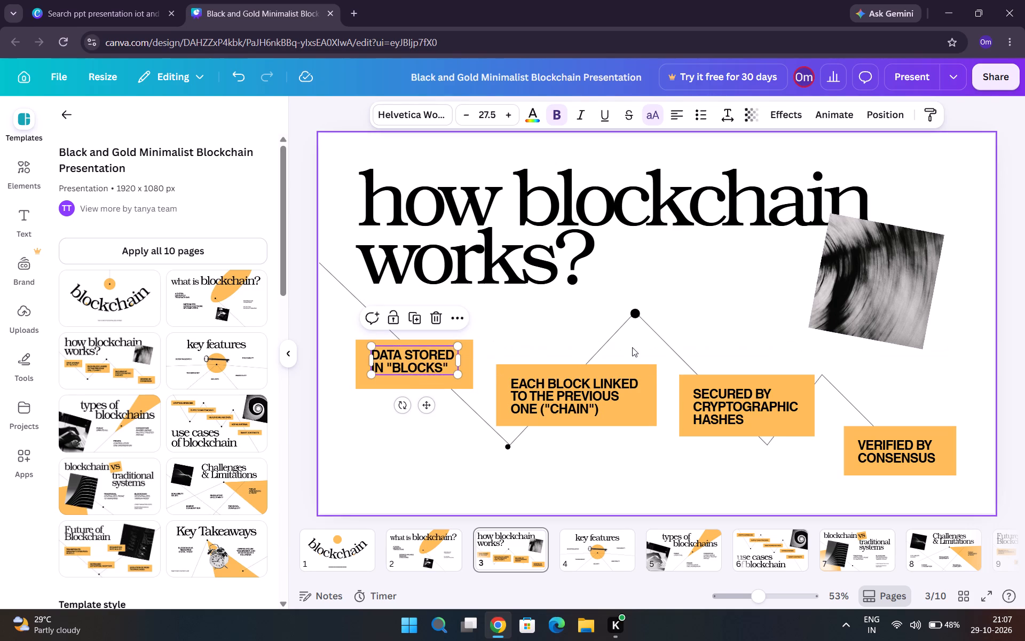
# Move the "Secured by cryptographic hashes" orange box and its text slightly down and a touch left on slide 3.
pyautogui.moveTo(704, 377); pyautogui.dragTo(704, 379)
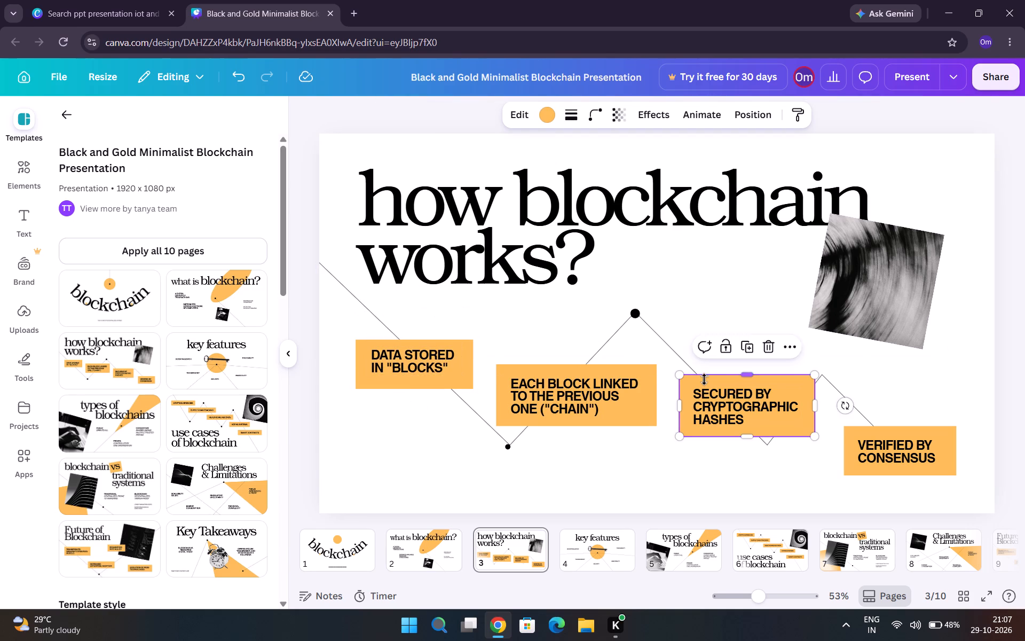
pyautogui.moveTo(704, 379); pyautogui.dragTo(701, 402)
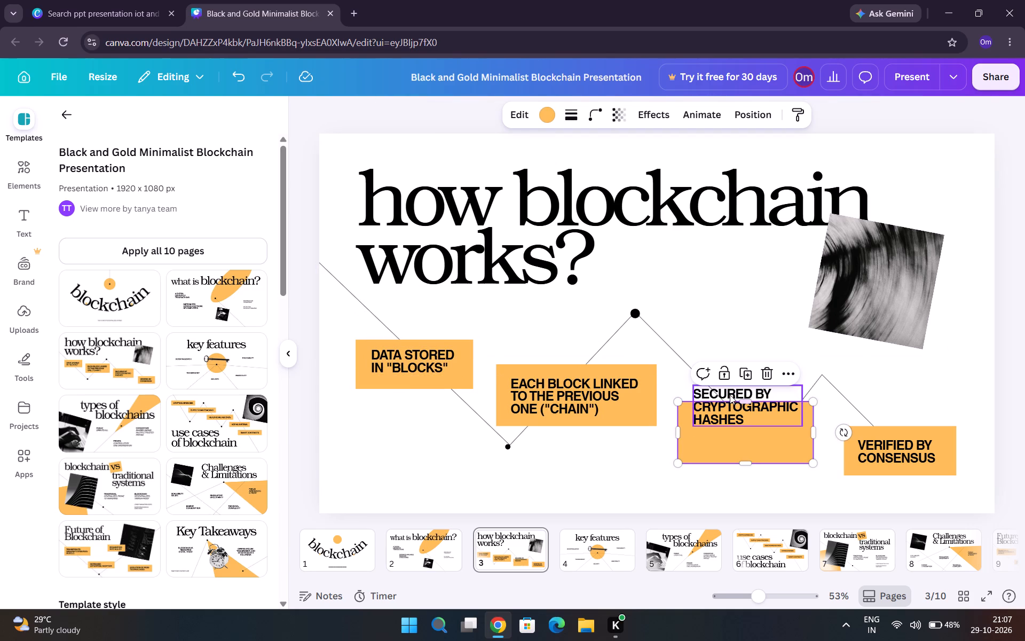
pyautogui.moveTo(730, 395); pyautogui.dragTo(726, 416)
pyautogui.click(884, 395)
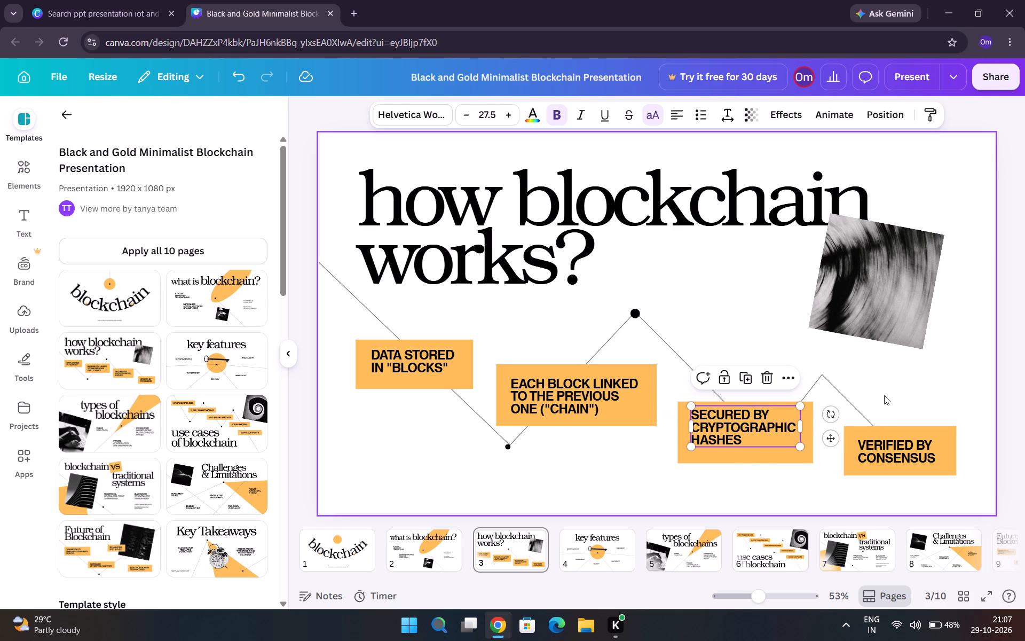
# Nudge the "Verified by consensus" orange box and its text slightly downward on slide 3.
pyautogui.moveTo(866, 429); pyautogui.dragTo(866, 435)
pyautogui.moveTo(872, 453); pyautogui.dragTo(874, 460)
pyautogui.click(898, 390)
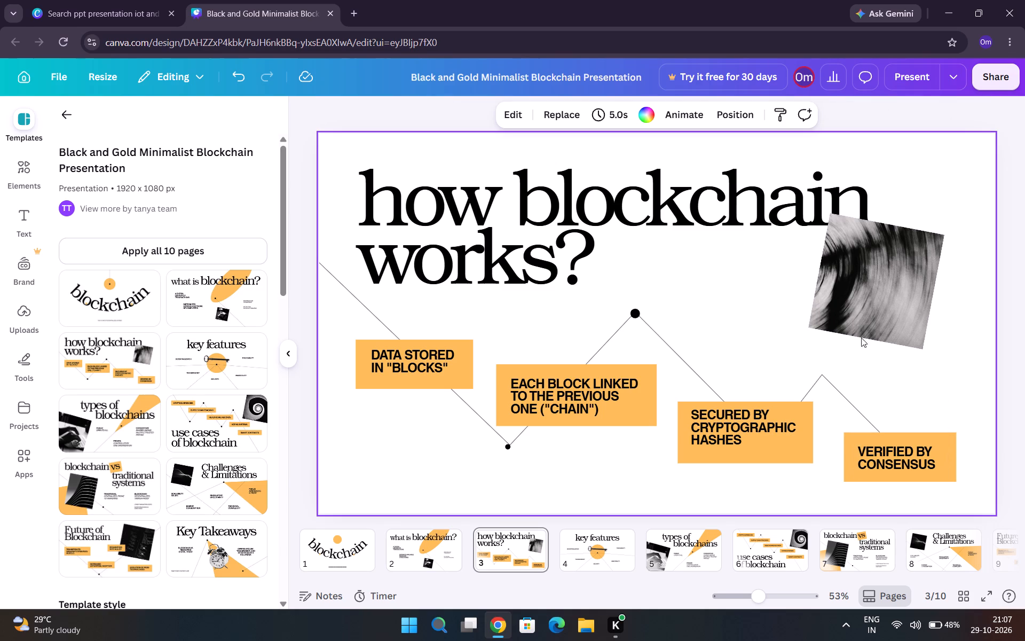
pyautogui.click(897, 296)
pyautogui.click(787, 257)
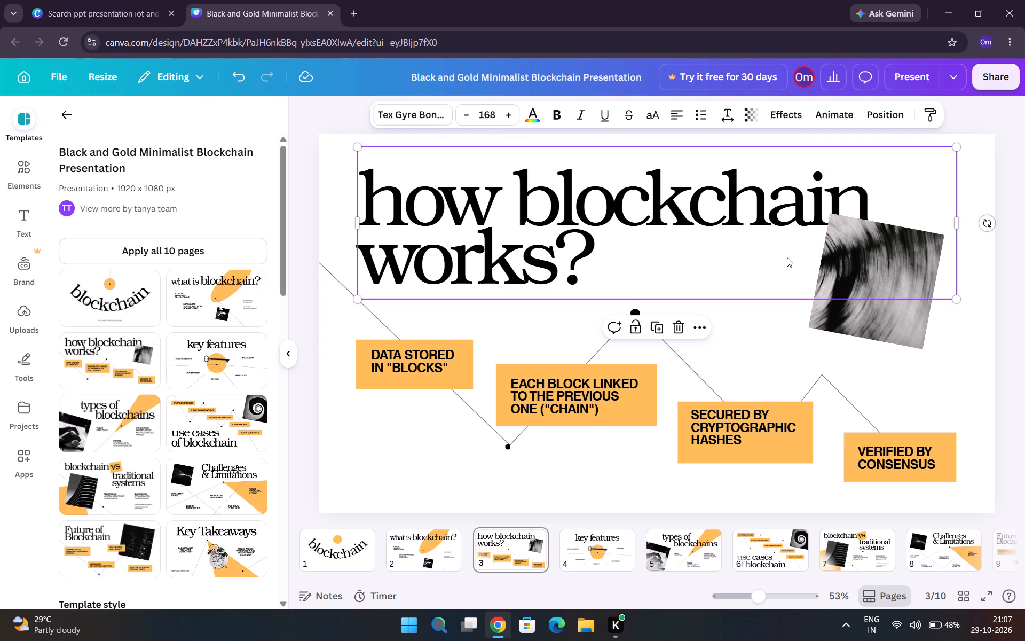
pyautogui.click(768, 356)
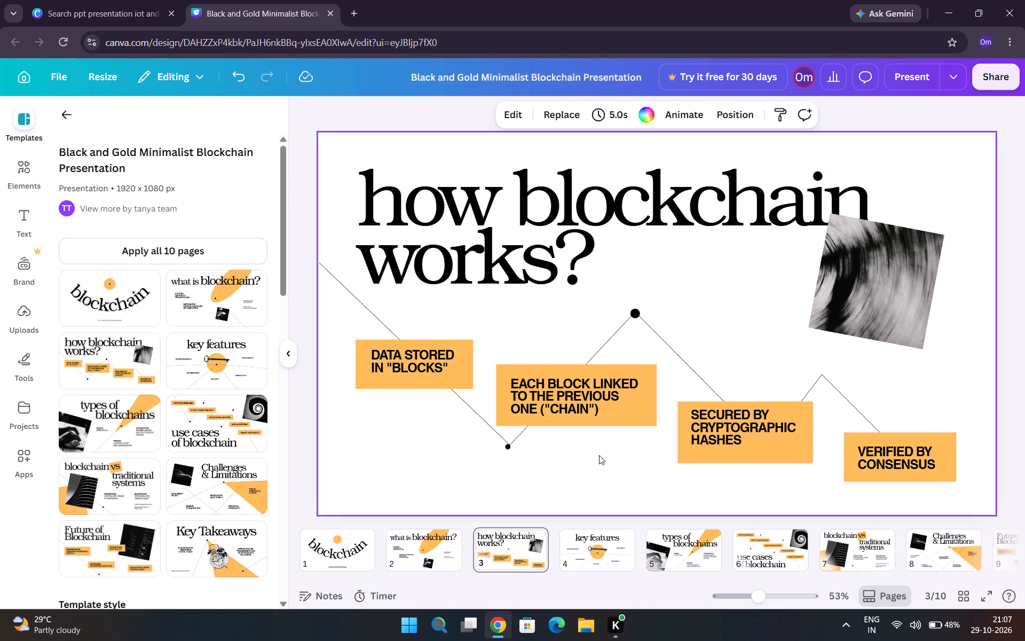
# On slide 4, move the black dot where the lines meet slightly up, just beneath the key's shaft inside the orange circle.
pyautogui.click(566, 531)
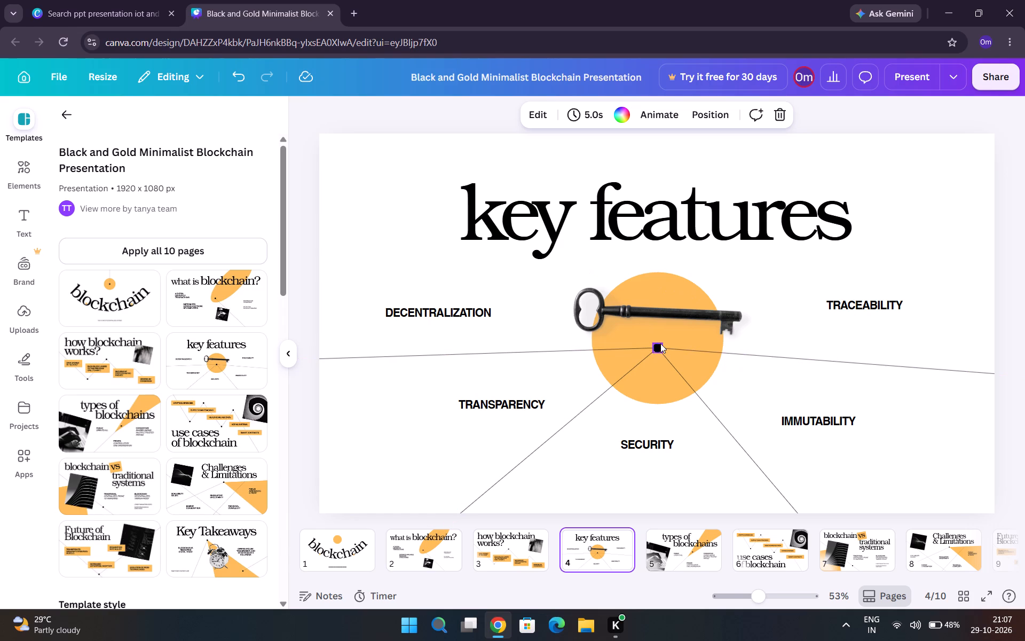
pyautogui.moveTo(660, 343); pyautogui.dragTo(661, 312)
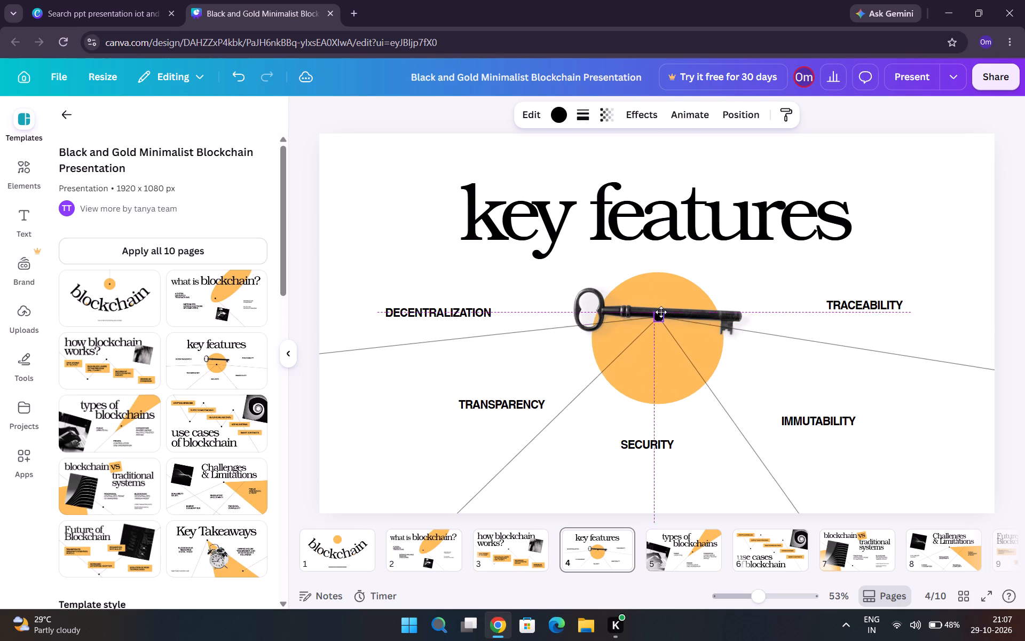
pyautogui.moveTo(661, 312); pyautogui.dragTo(653, 346)
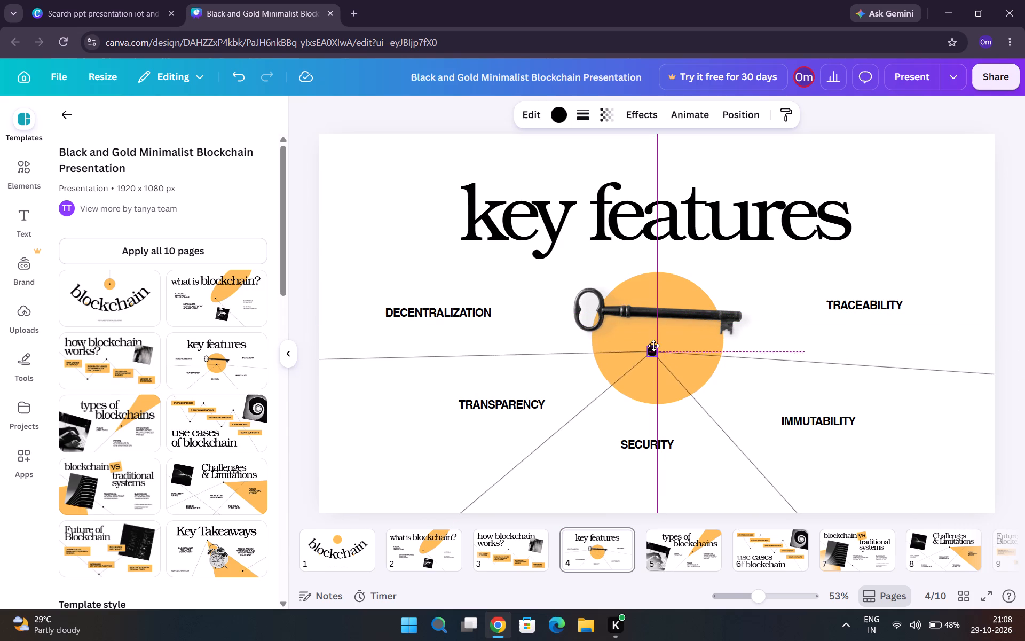
pyautogui.moveTo(653, 346); pyautogui.dragTo(661, 330)
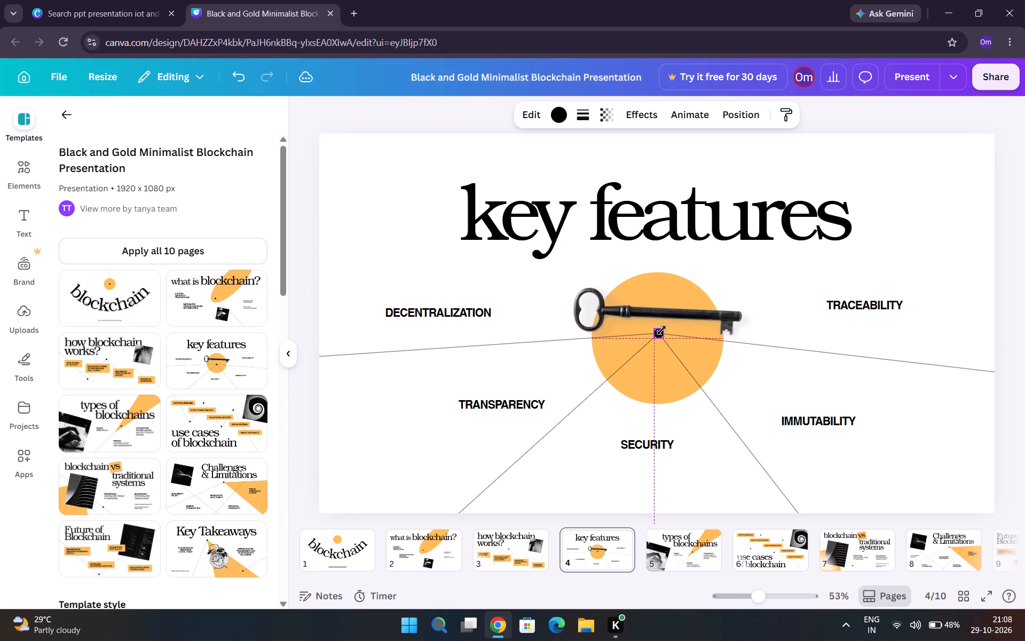
pyautogui.click(684, 346)
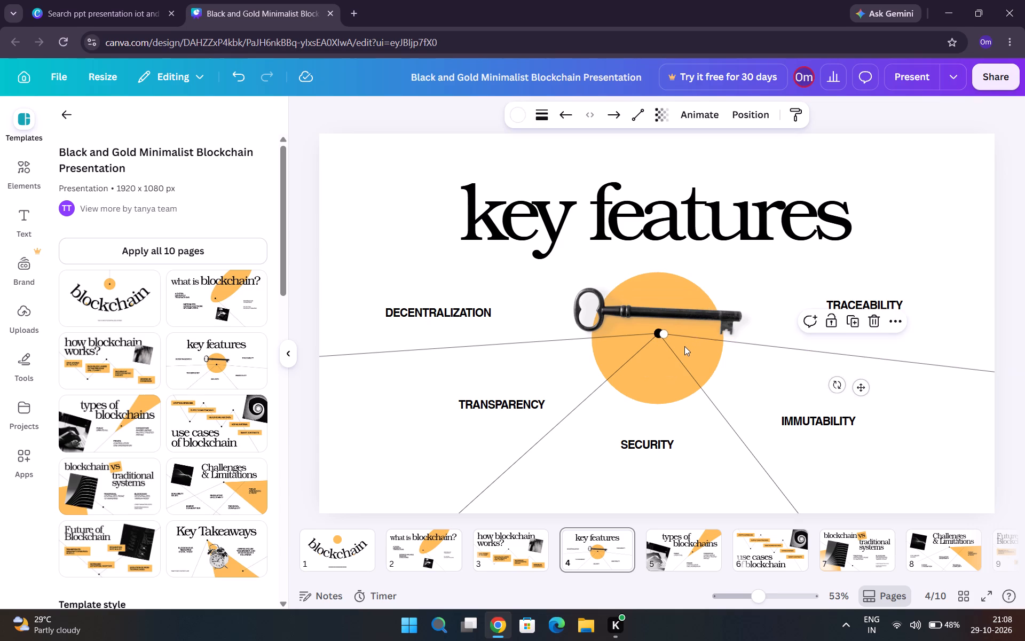
# Nudge the key image on slide 4 slightly downward over the orange circle.
pyautogui.moveTo(679, 310); pyautogui.dragTo(679, 320)
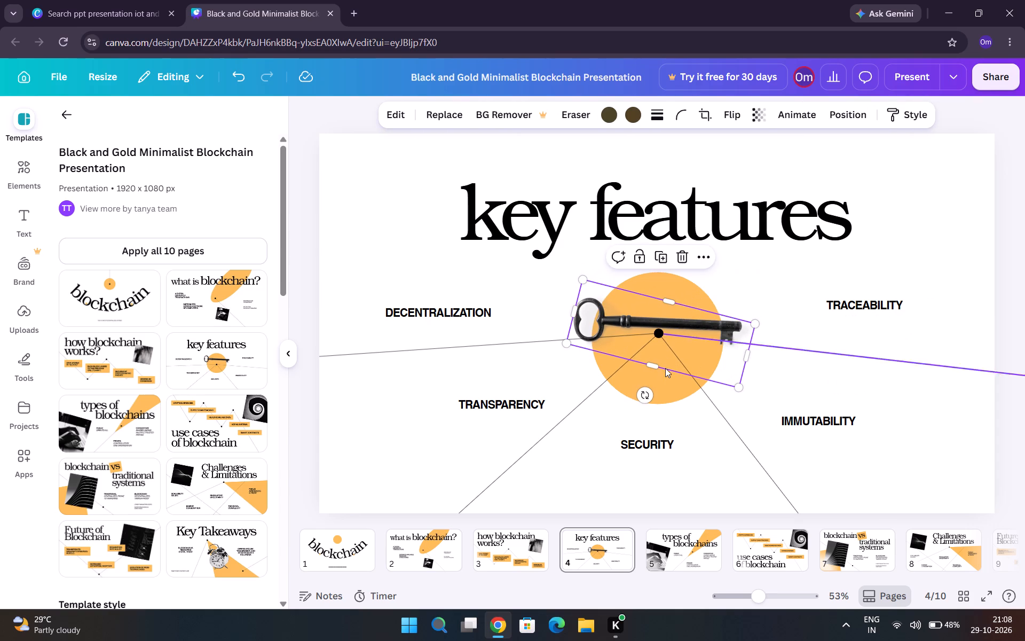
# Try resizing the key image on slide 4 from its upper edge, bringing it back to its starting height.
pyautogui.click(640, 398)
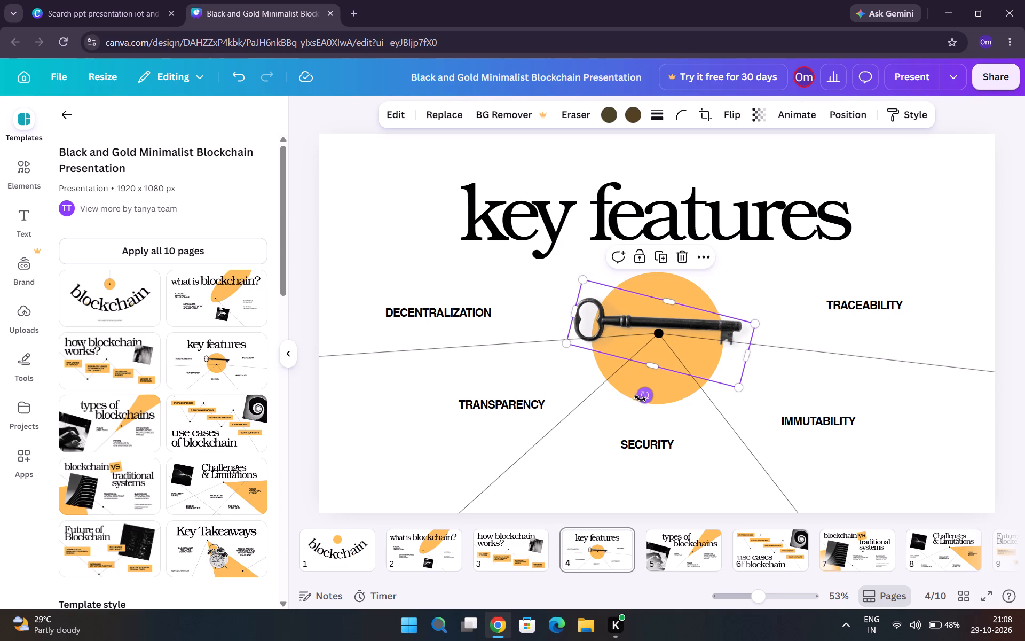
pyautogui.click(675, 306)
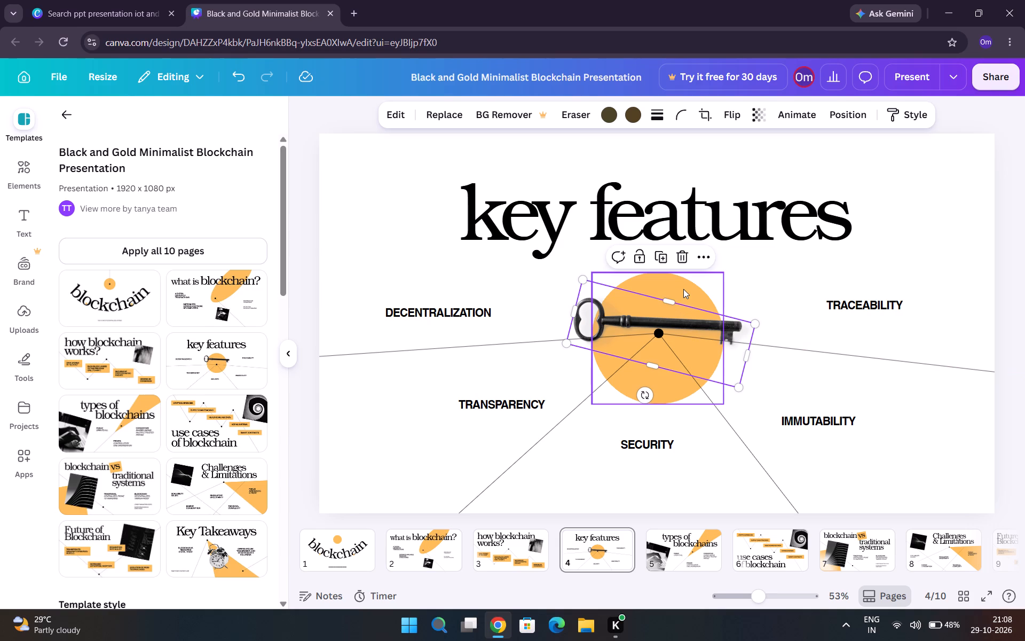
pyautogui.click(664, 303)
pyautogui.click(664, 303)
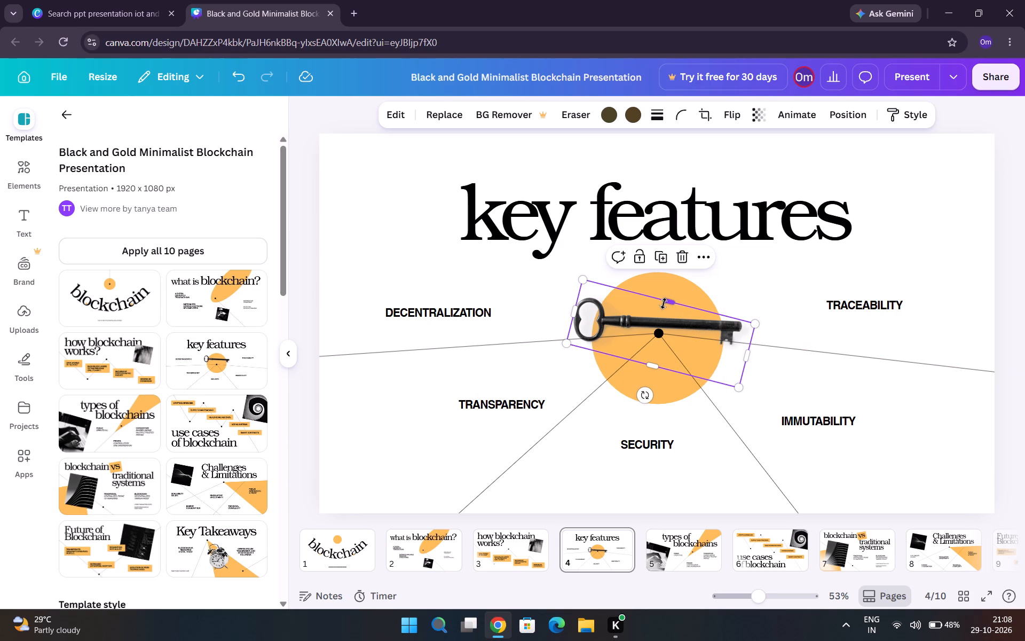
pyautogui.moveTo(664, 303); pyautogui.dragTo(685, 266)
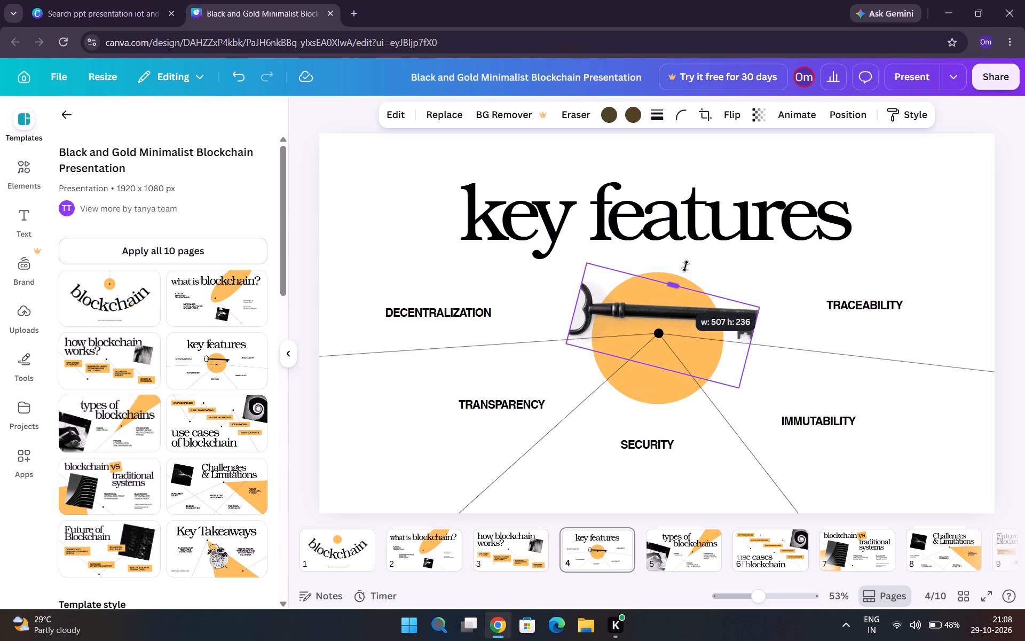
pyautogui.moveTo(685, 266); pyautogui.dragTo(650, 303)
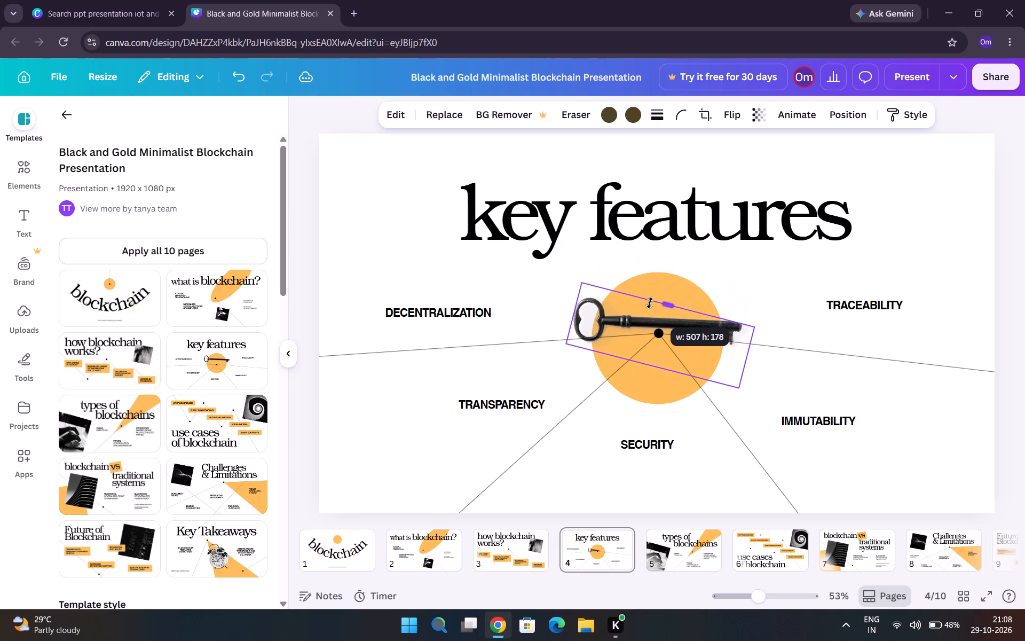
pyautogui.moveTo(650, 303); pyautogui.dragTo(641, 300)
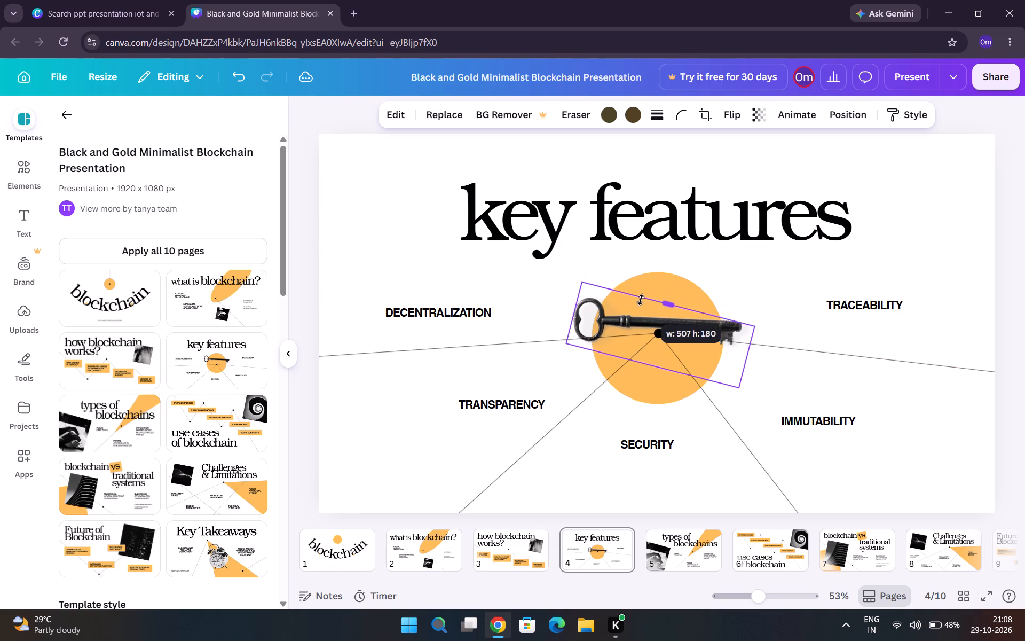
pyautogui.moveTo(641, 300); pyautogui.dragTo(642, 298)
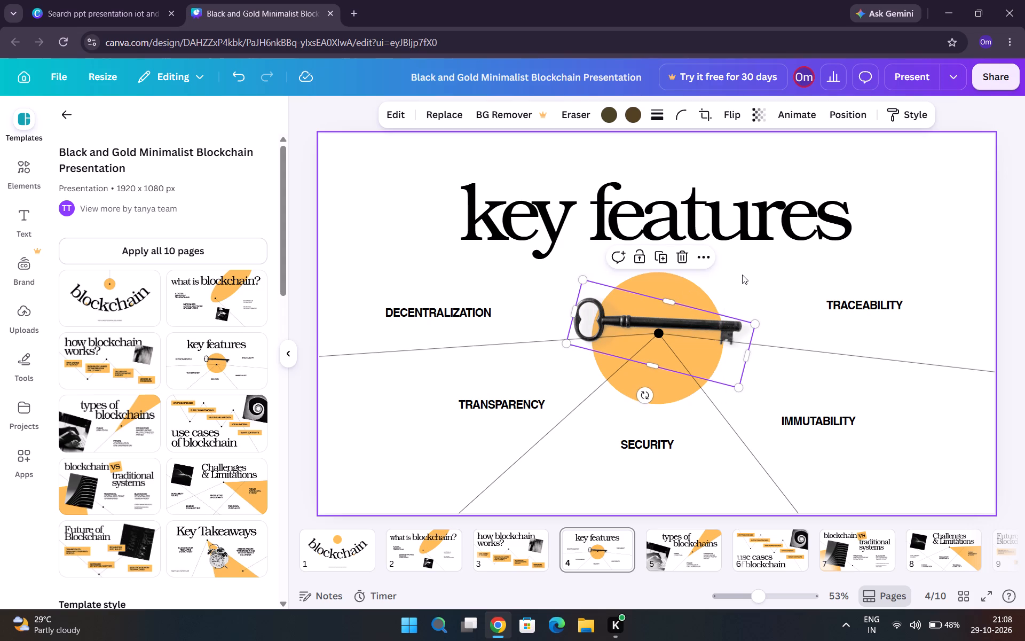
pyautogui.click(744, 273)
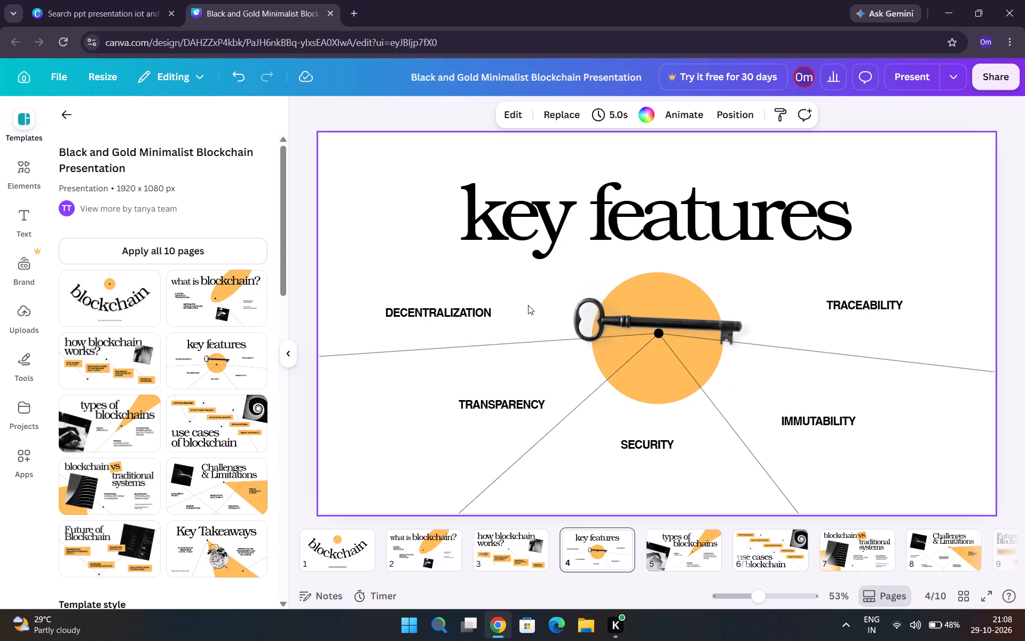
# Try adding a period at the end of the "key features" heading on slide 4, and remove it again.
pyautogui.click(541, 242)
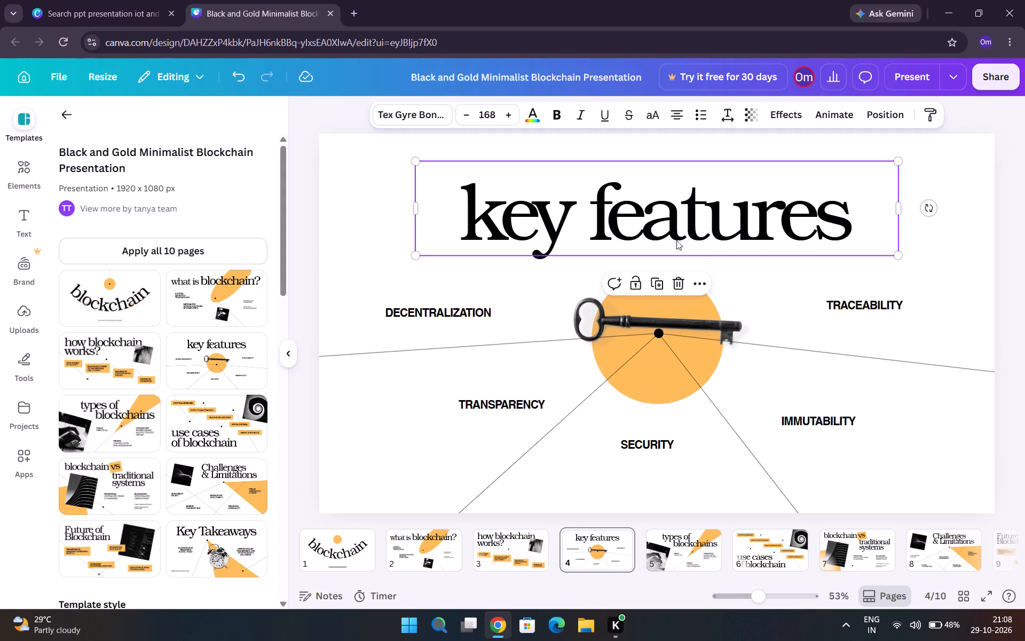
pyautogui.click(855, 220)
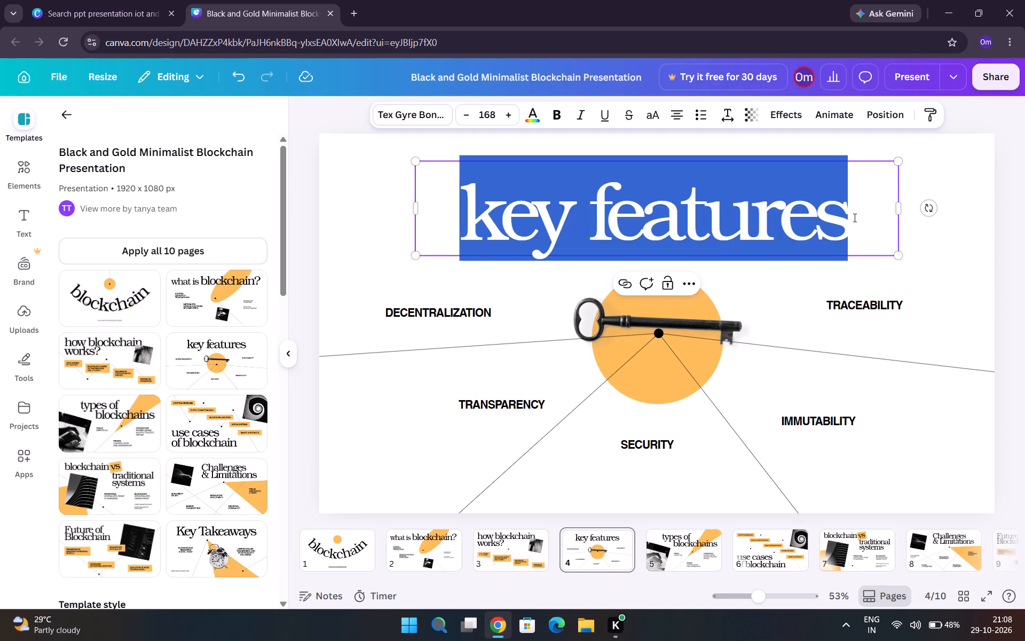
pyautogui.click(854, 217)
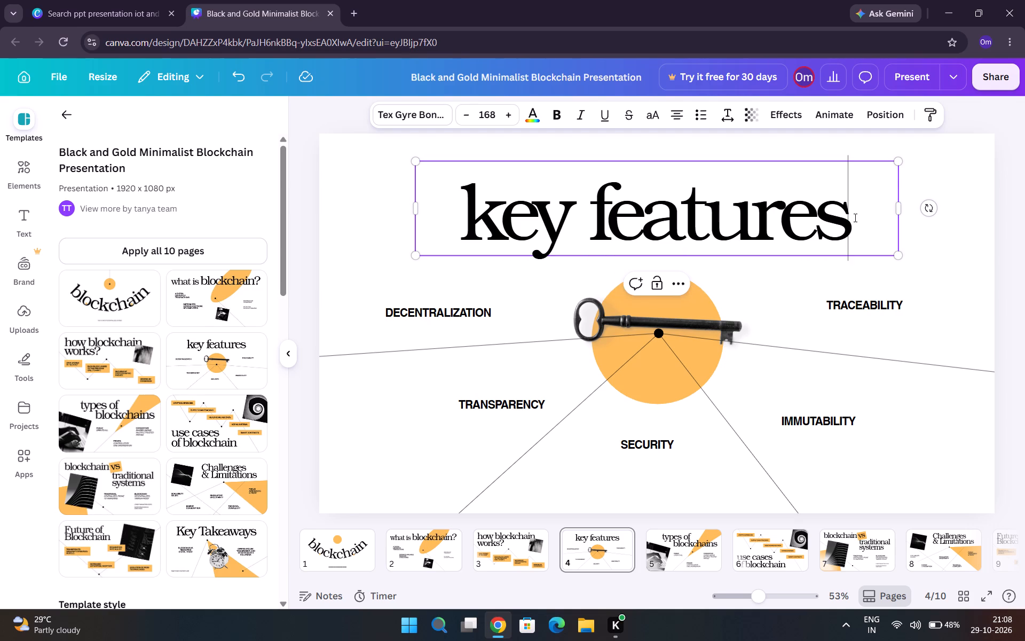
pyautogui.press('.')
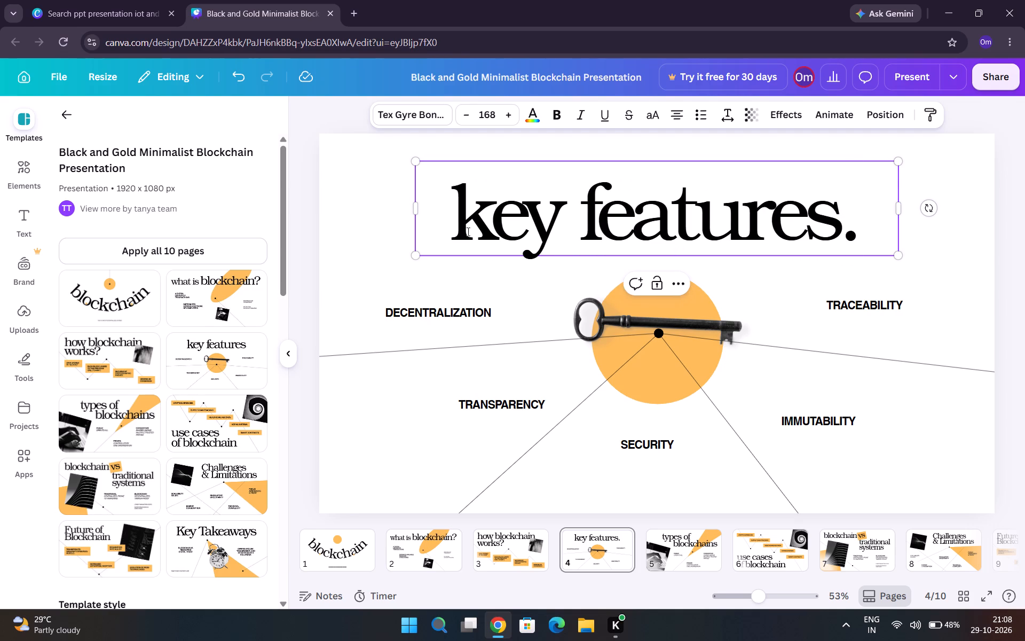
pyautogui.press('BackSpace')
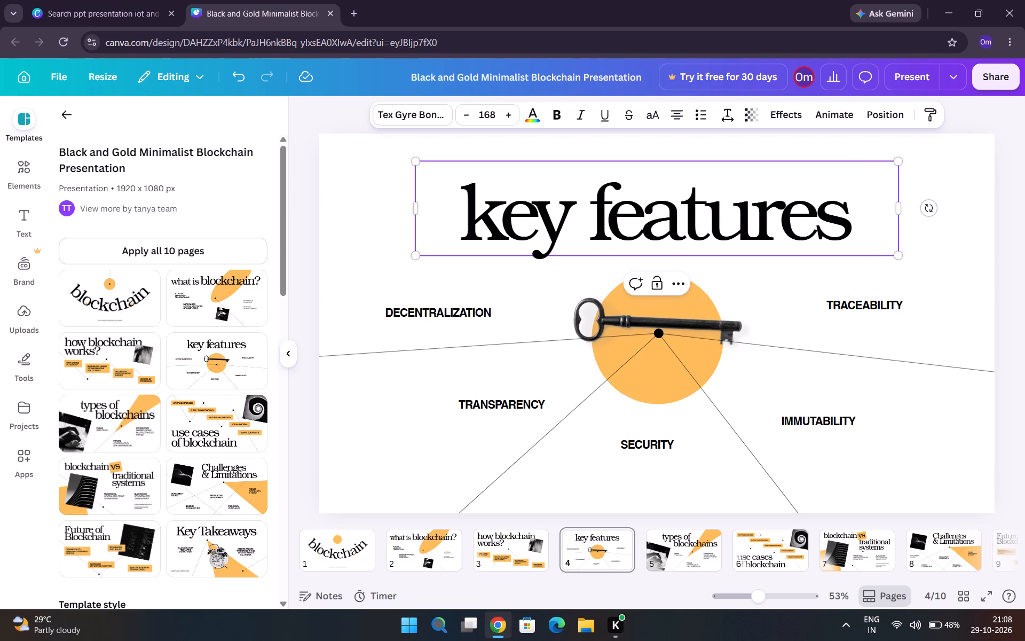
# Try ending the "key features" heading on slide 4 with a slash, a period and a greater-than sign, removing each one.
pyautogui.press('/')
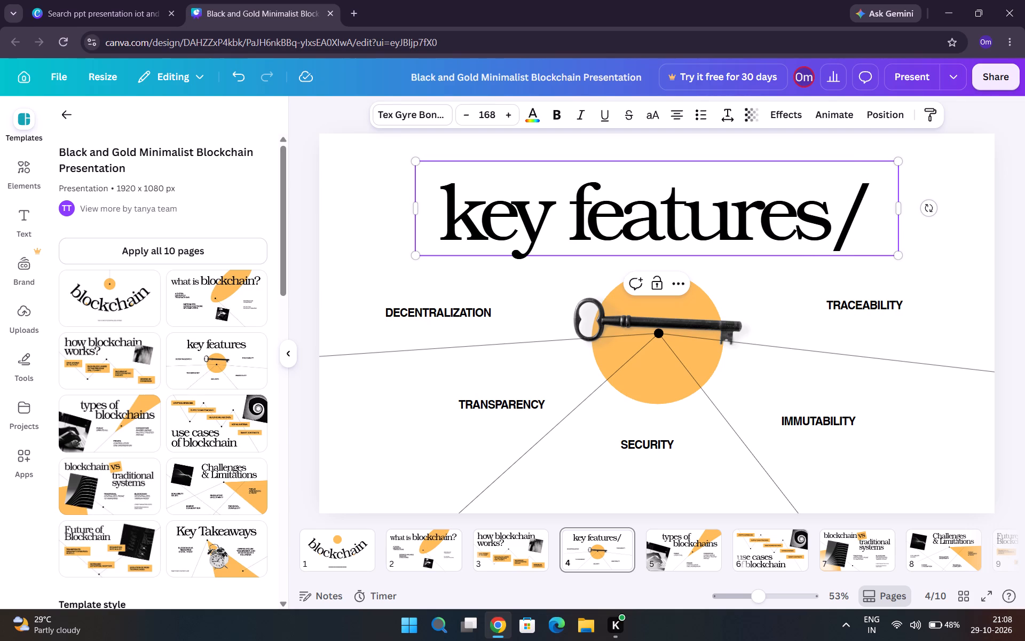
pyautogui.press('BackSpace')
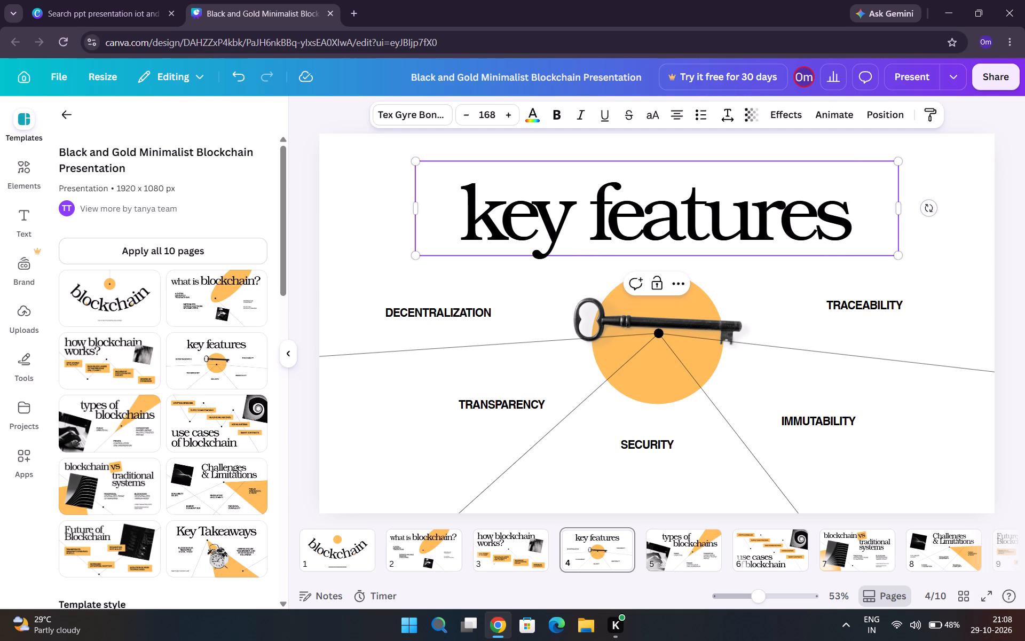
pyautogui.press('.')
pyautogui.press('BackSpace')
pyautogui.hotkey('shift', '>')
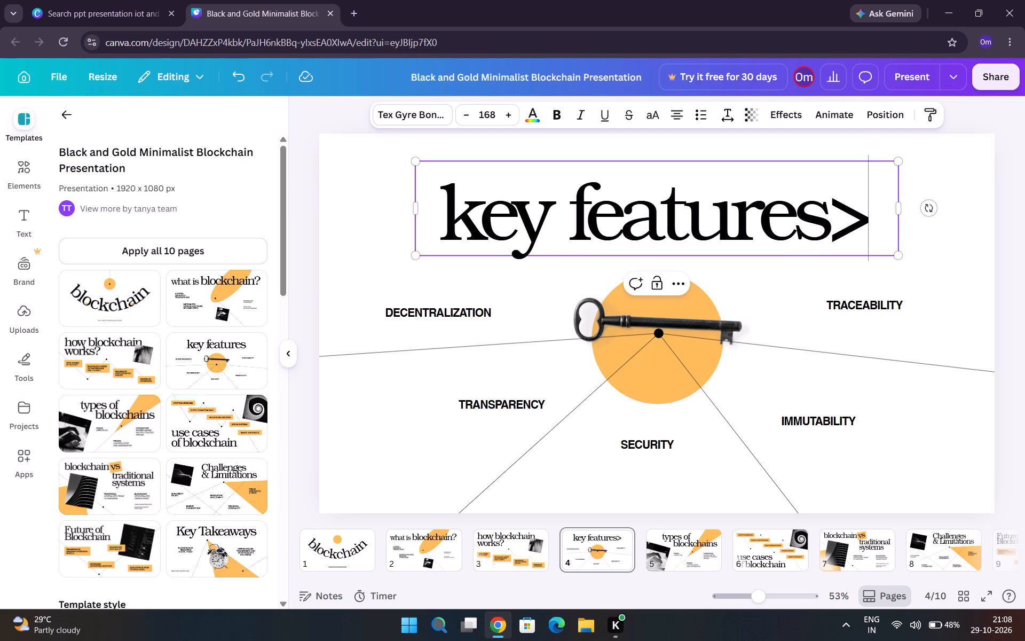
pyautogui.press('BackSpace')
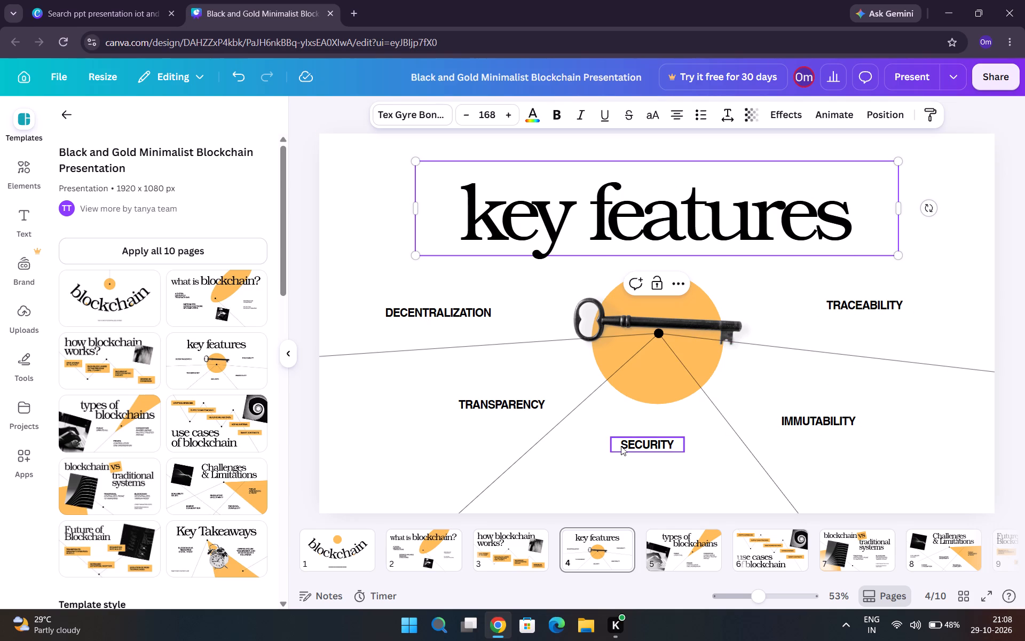
# On slide 5, shift the photo of hands on a keyboard slightly further off the slide's left edge.
pyautogui.click(673, 553)
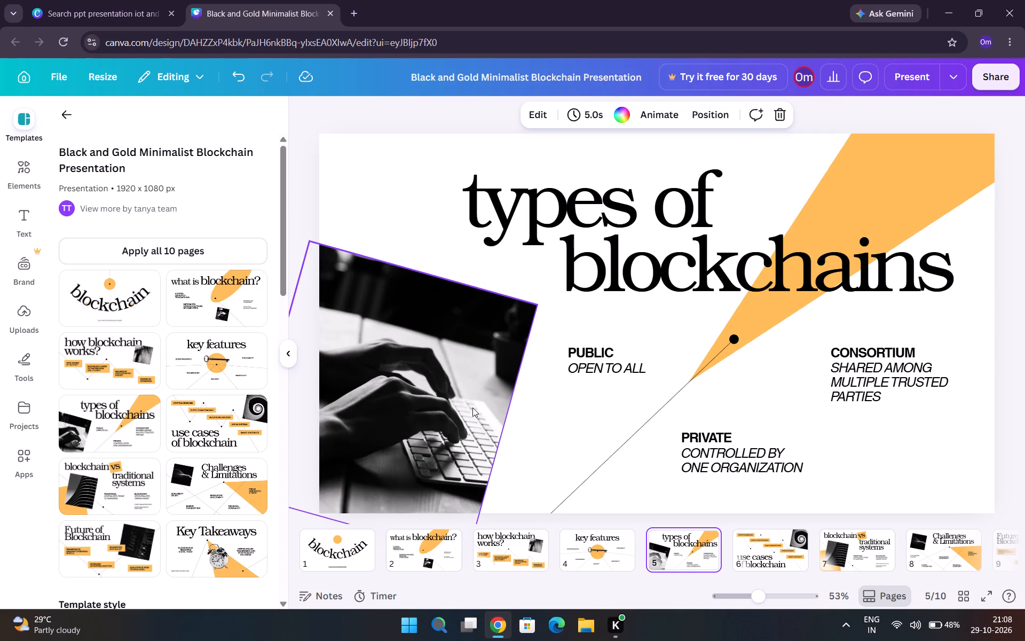
pyautogui.moveTo(472, 408); pyautogui.dragTo(601, 320)
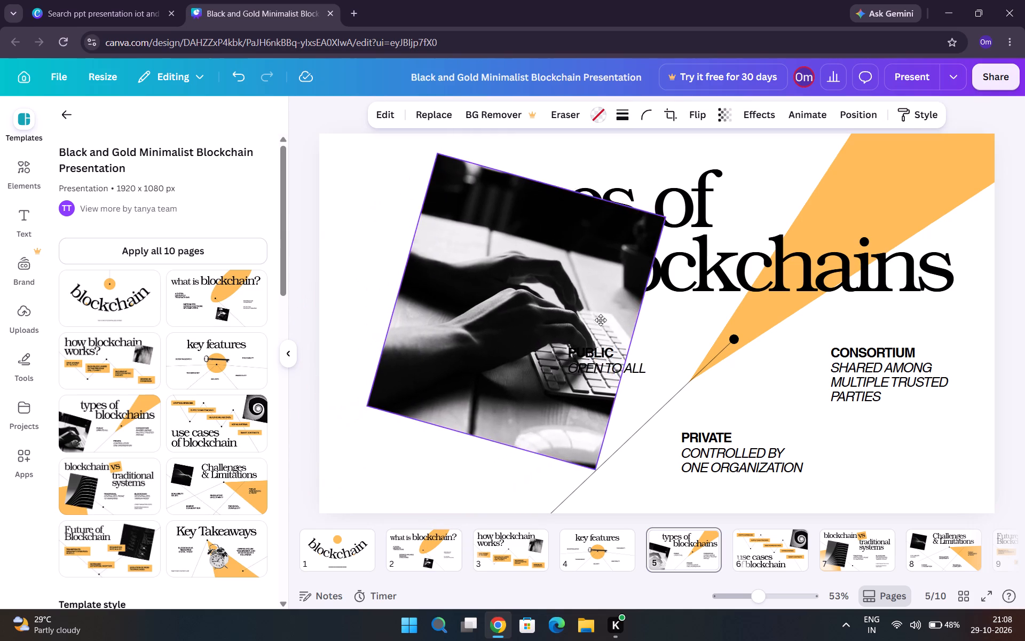
pyautogui.moveTo(601, 320); pyautogui.dragTo(462, 409)
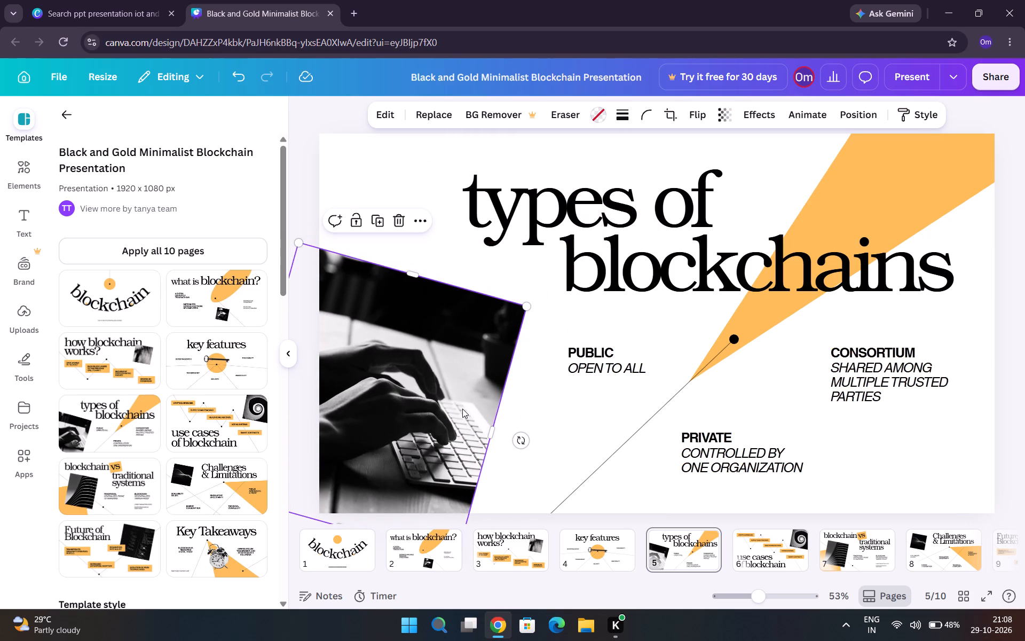
# Rotate the keyboard photo on slide 5 to a slightly steeper clockwise tilt.
pyautogui.moveTo(518, 436); pyautogui.dragTo(526, 407)
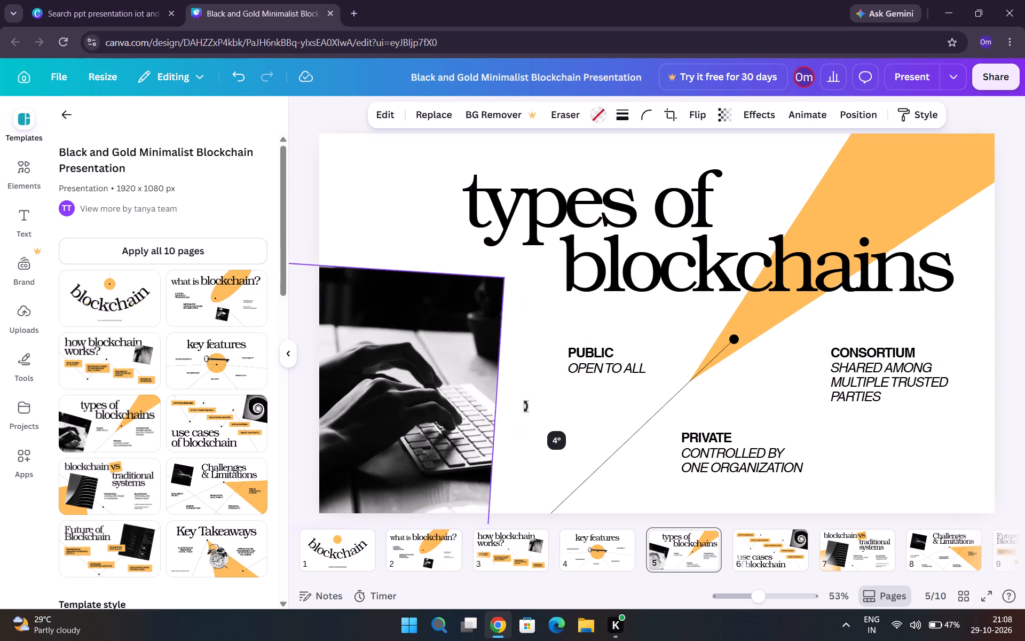
pyautogui.moveTo(526, 407); pyautogui.dragTo(474, 332)
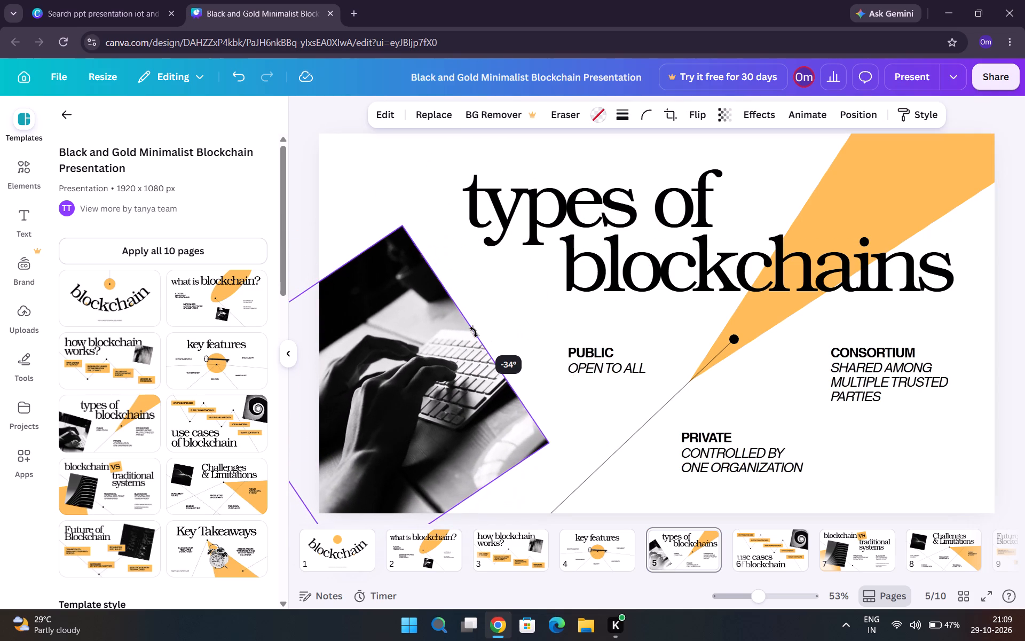
pyautogui.moveTo(474, 332); pyautogui.dragTo(562, 476)
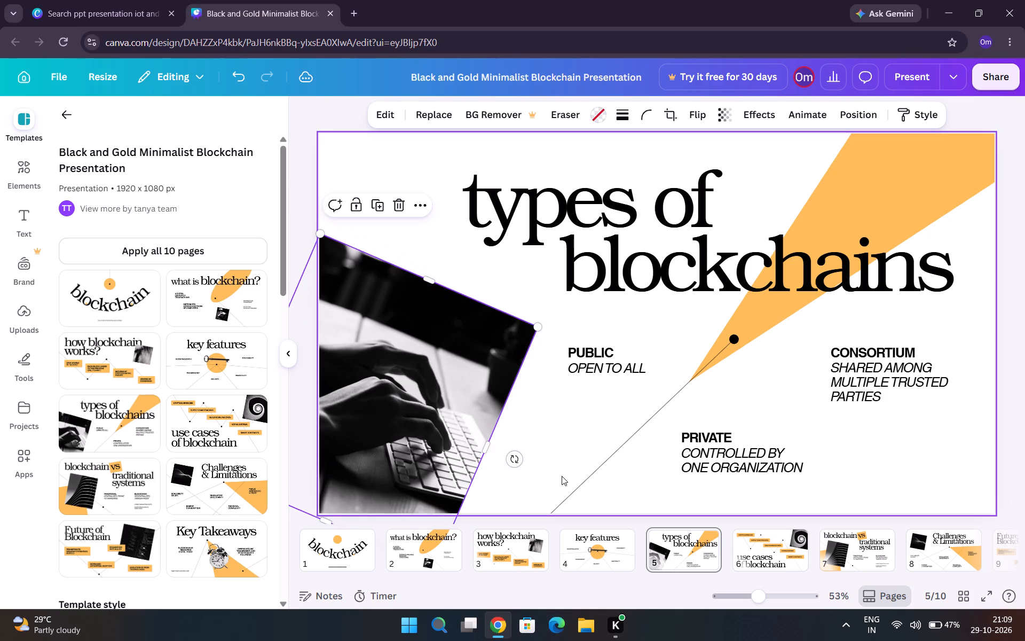
pyautogui.click(584, 435)
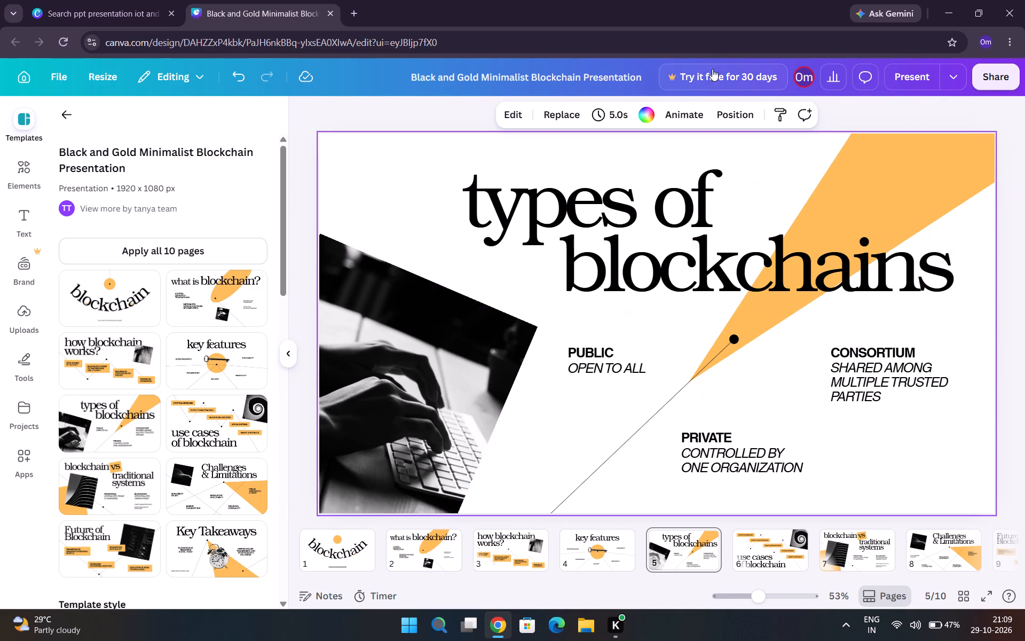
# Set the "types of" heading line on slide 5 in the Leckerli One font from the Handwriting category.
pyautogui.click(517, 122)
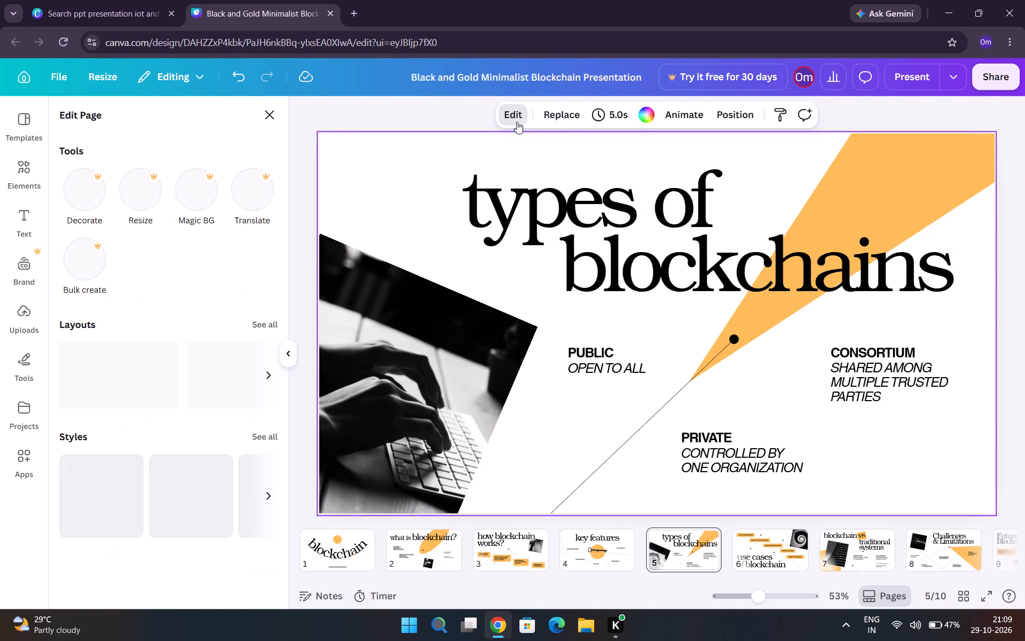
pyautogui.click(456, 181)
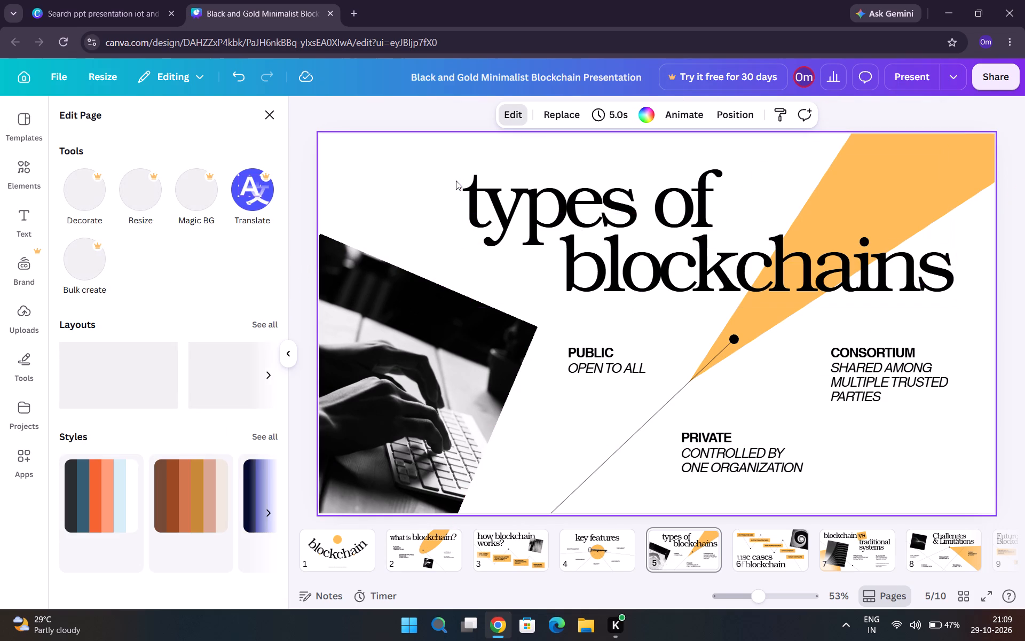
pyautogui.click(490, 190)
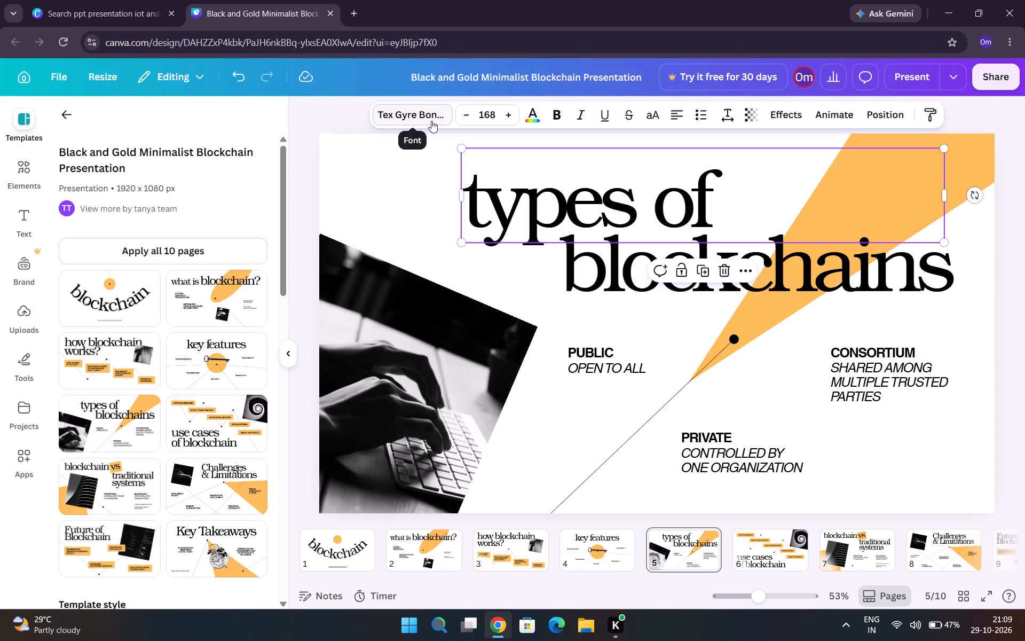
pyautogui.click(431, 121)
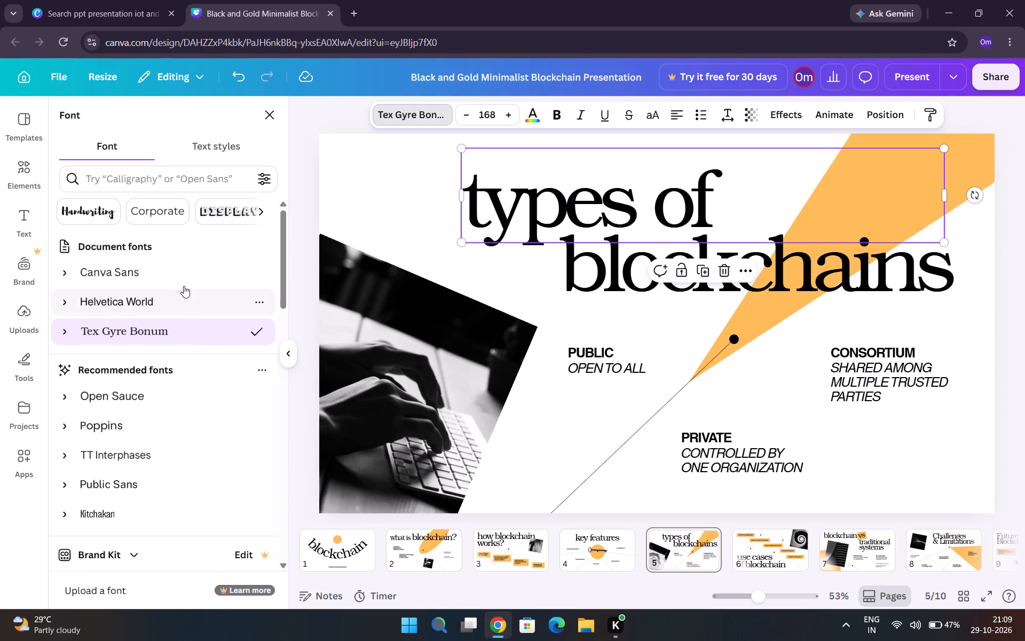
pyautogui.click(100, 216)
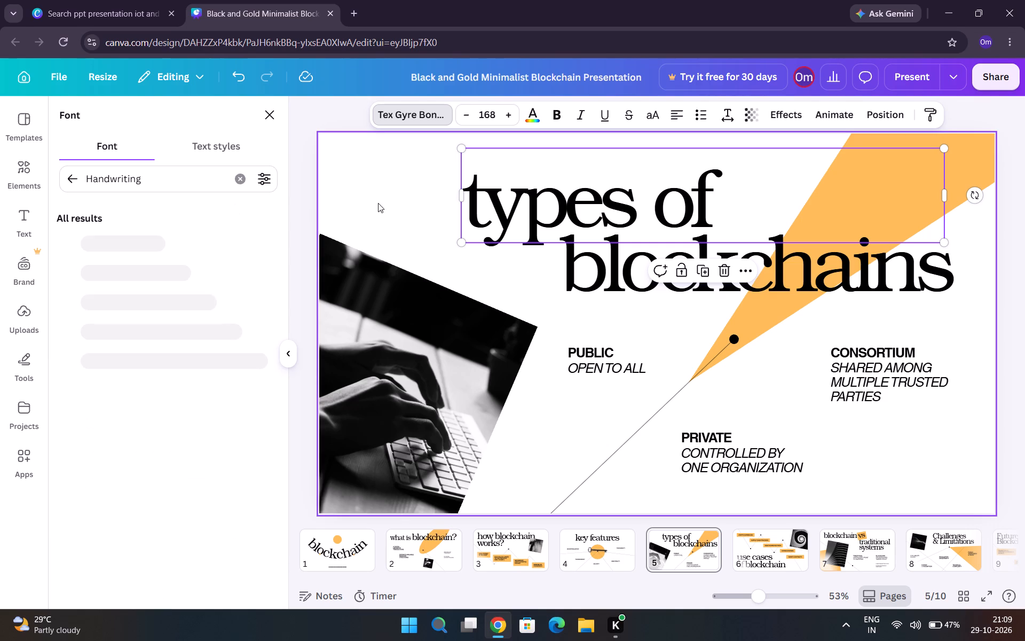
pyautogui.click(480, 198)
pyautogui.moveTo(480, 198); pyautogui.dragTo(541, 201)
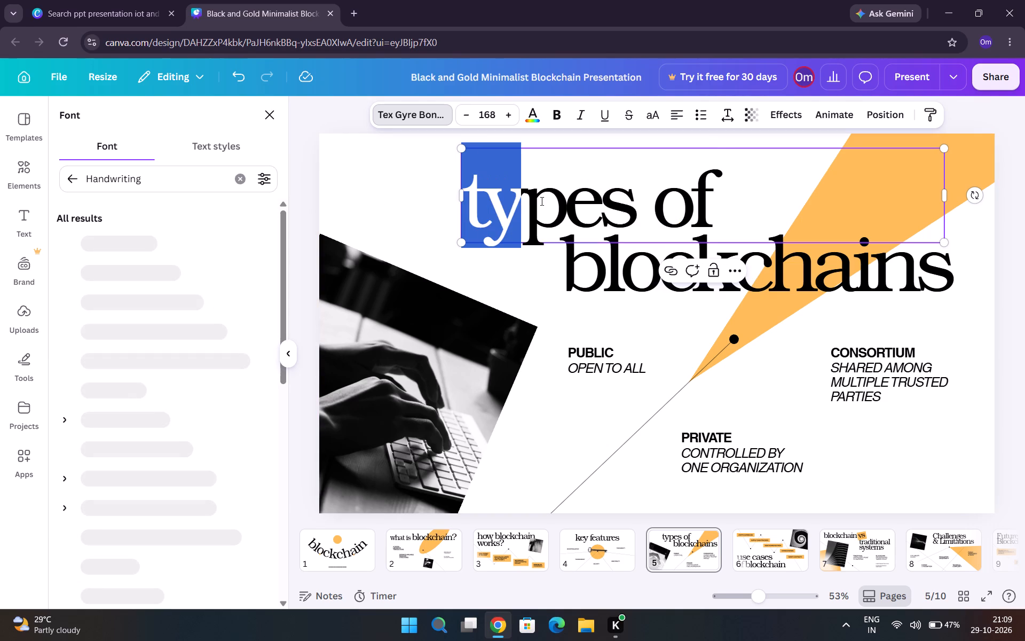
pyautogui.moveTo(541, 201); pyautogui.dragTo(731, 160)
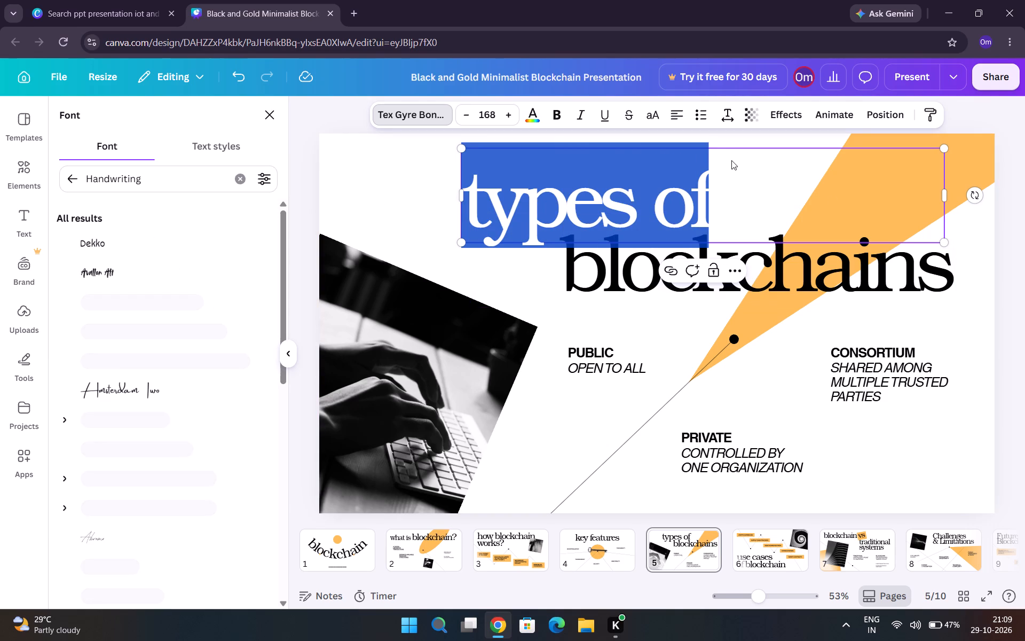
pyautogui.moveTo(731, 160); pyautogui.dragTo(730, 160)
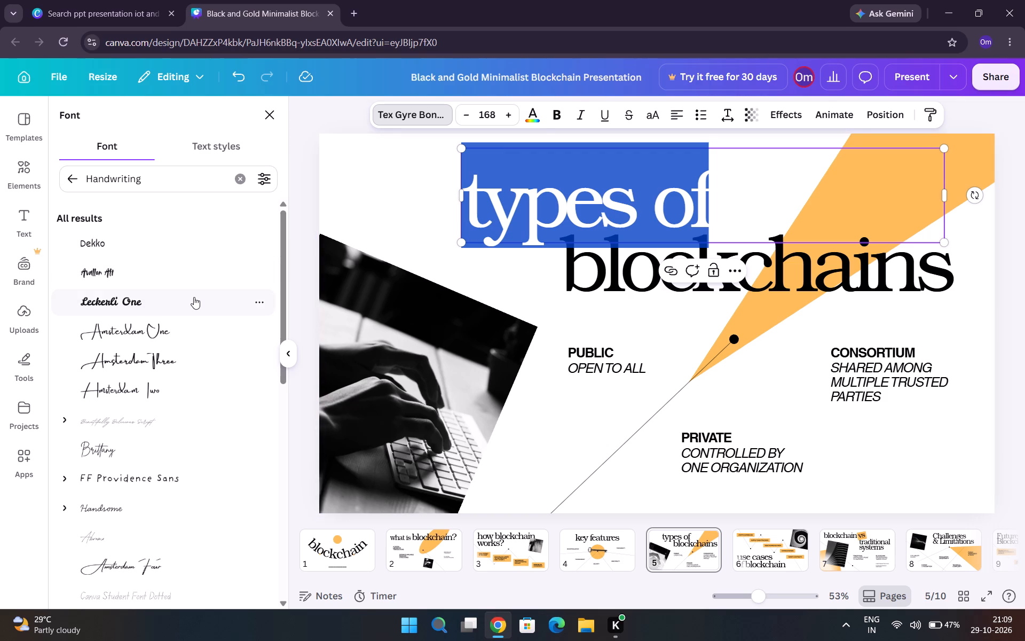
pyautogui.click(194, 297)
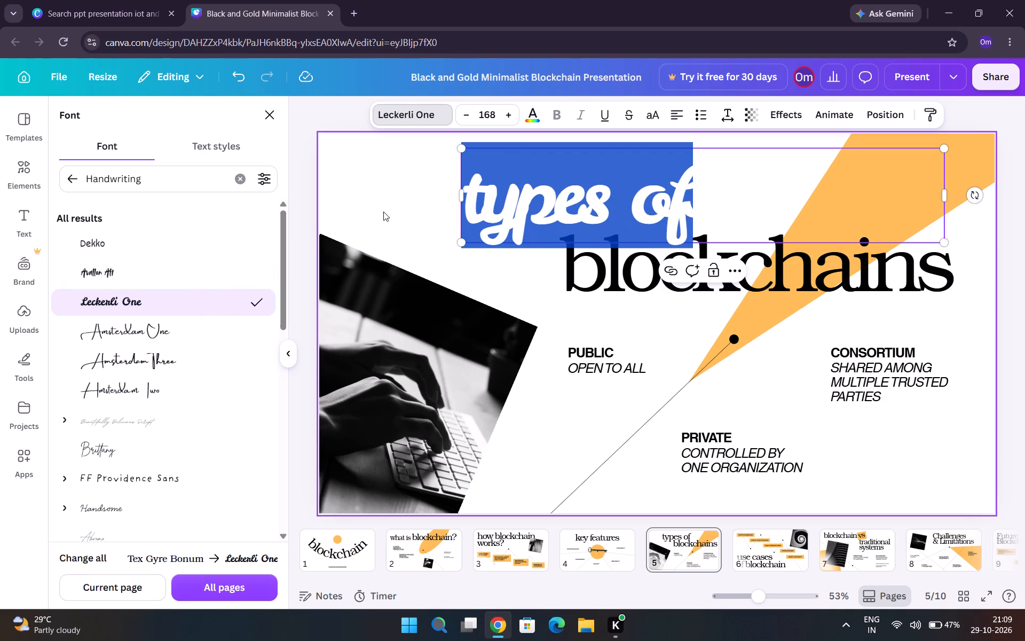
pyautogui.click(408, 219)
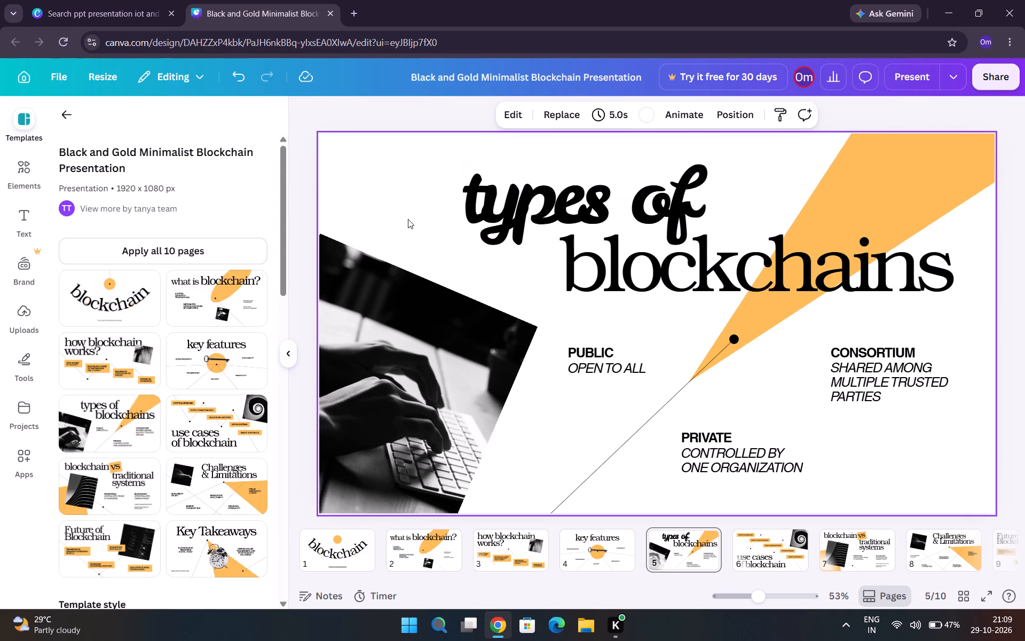
# Change the font of the "types of" heading line on slide 5 to Better Faster from the Handwriting fonts.
pyautogui.click(521, 196)
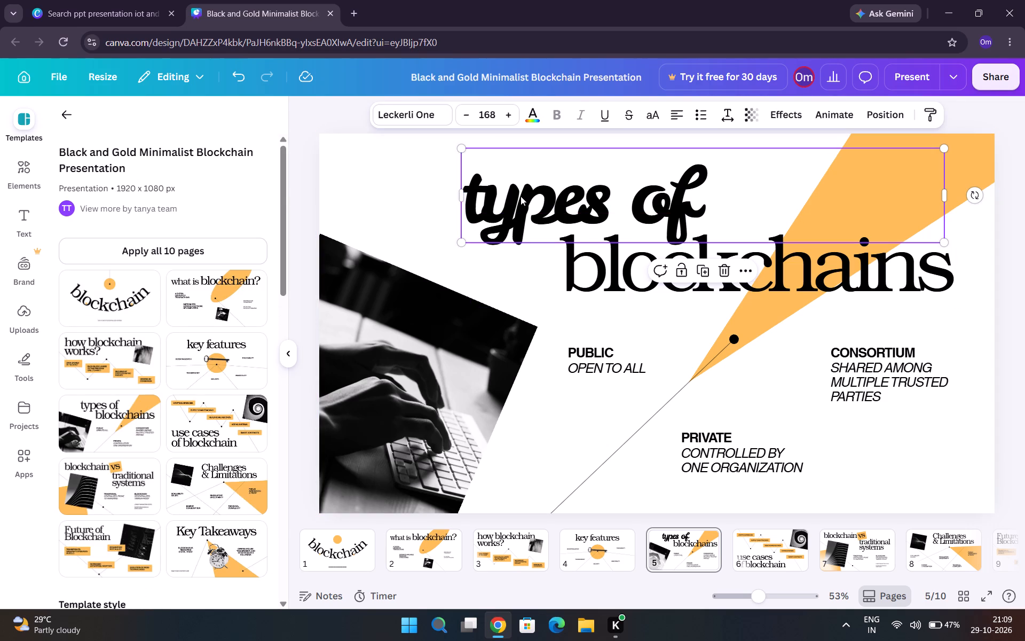
pyautogui.doubleClick(477, 204)
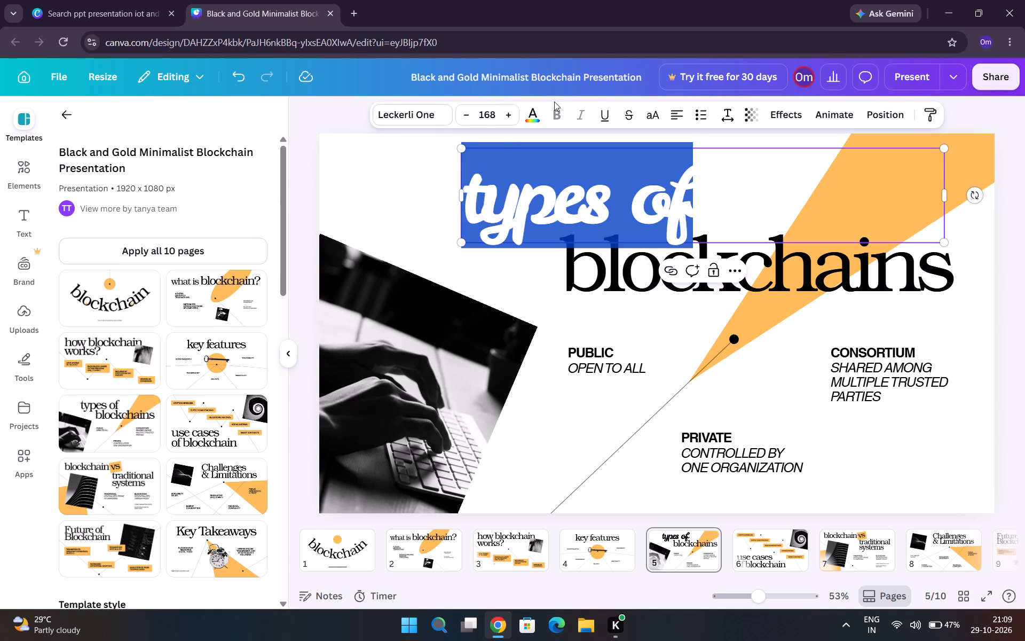
pyautogui.click(423, 114)
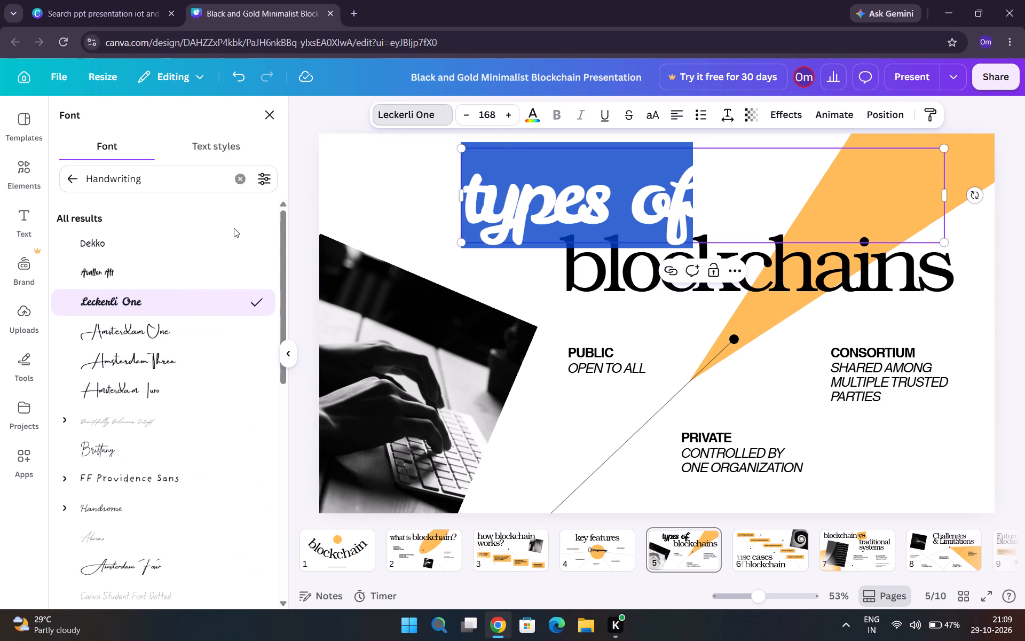
pyautogui.scroll(-1, 153, 399)
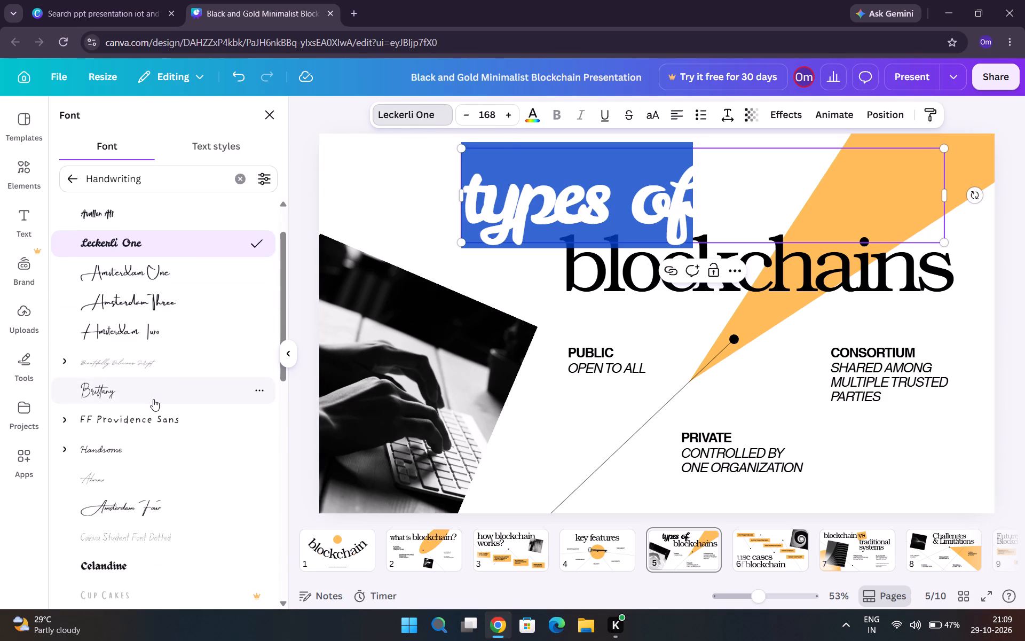
pyautogui.scroll(-2, 153, 399)
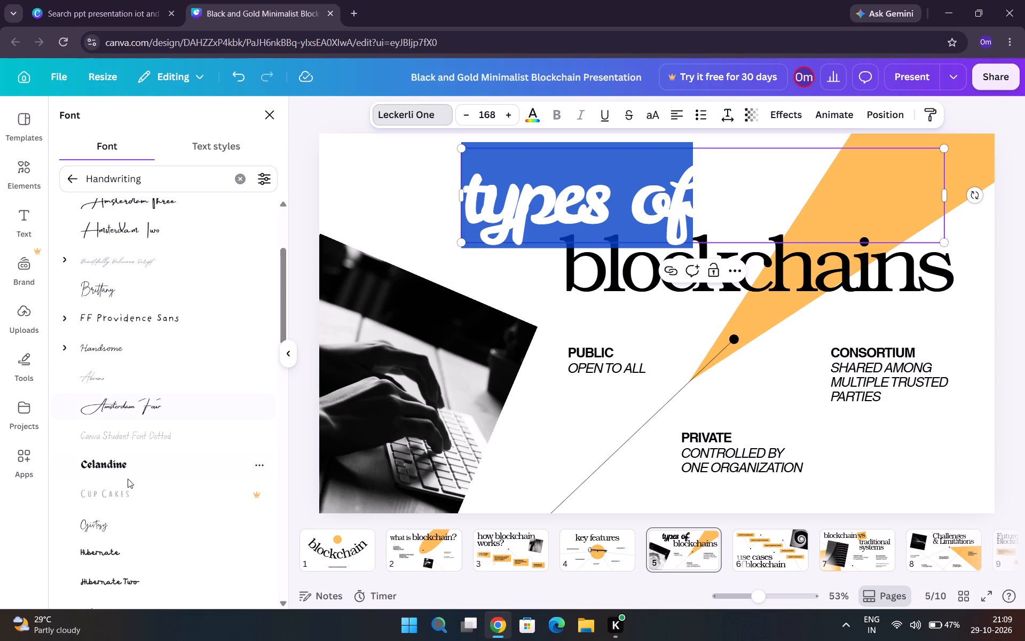
pyautogui.scroll(-1, 136, 477)
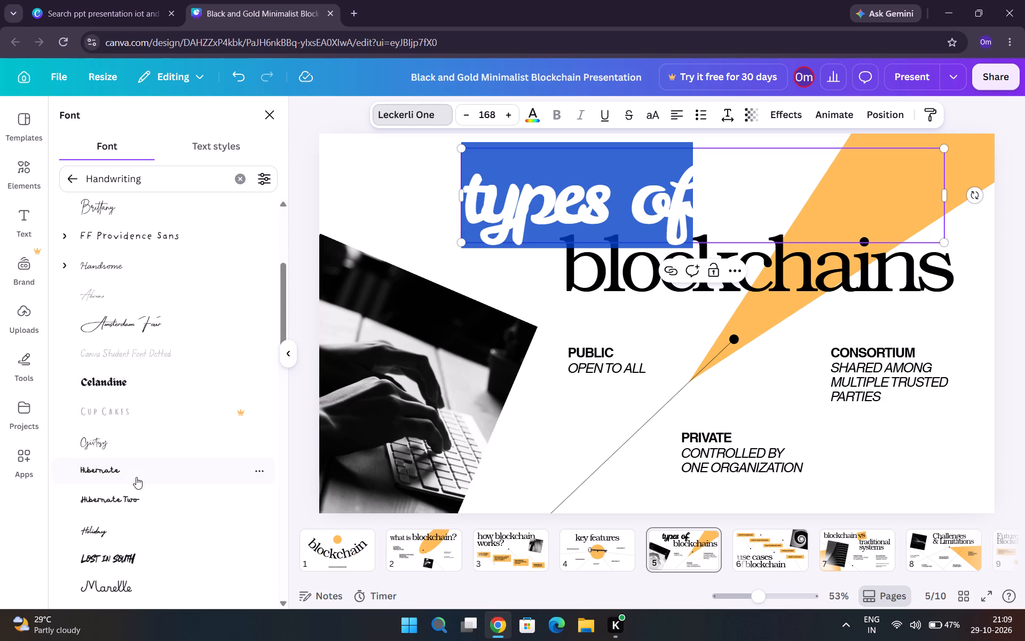
pyautogui.scroll(-3, 136, 477)
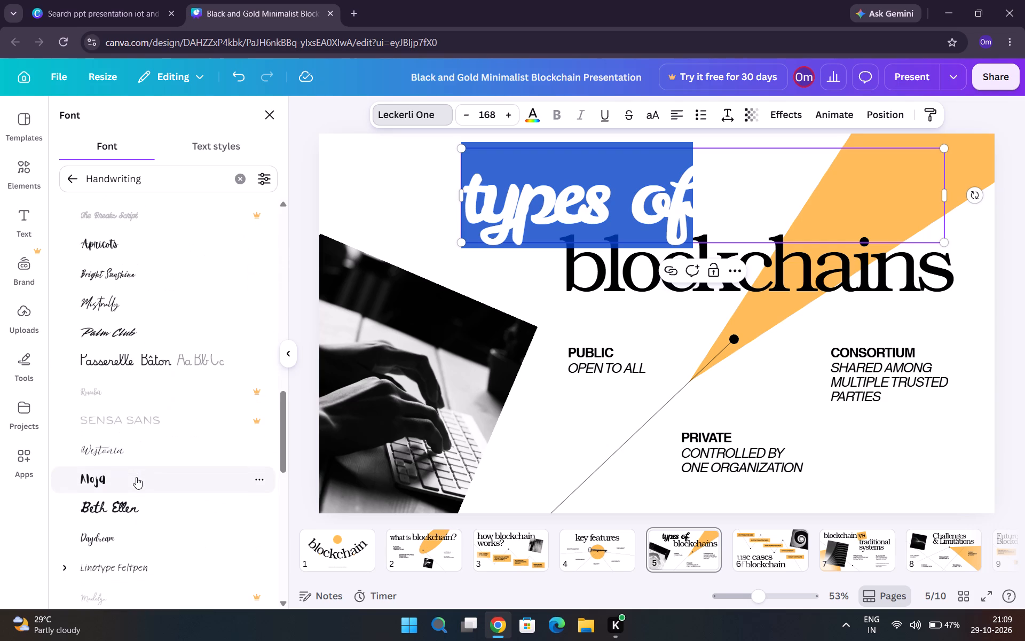
pyautogui.scroll(-2, 136, 477)
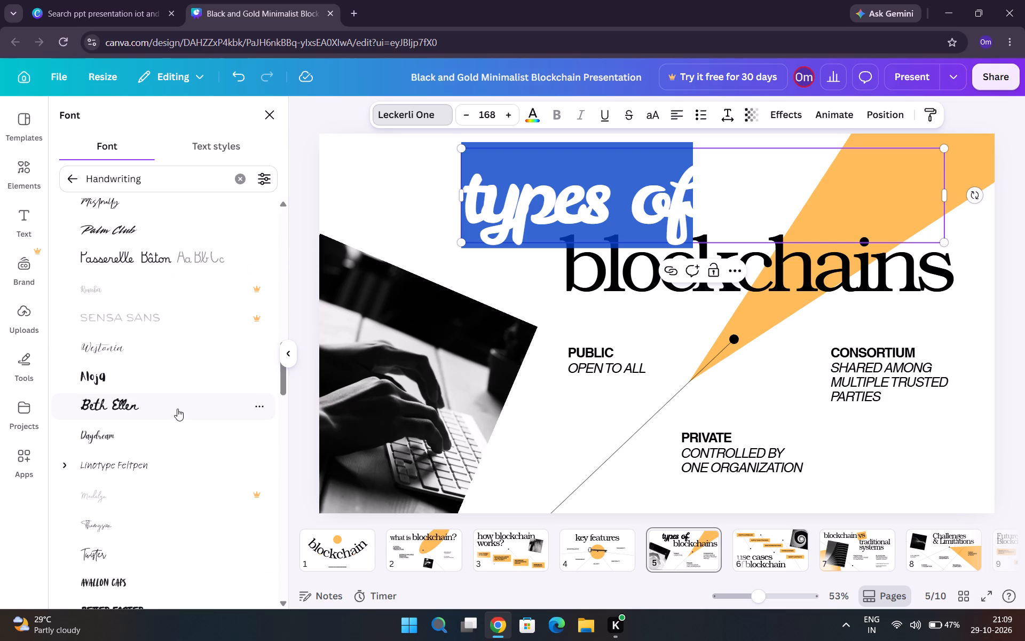
pyautogui.scroll(-3, 177, 409)
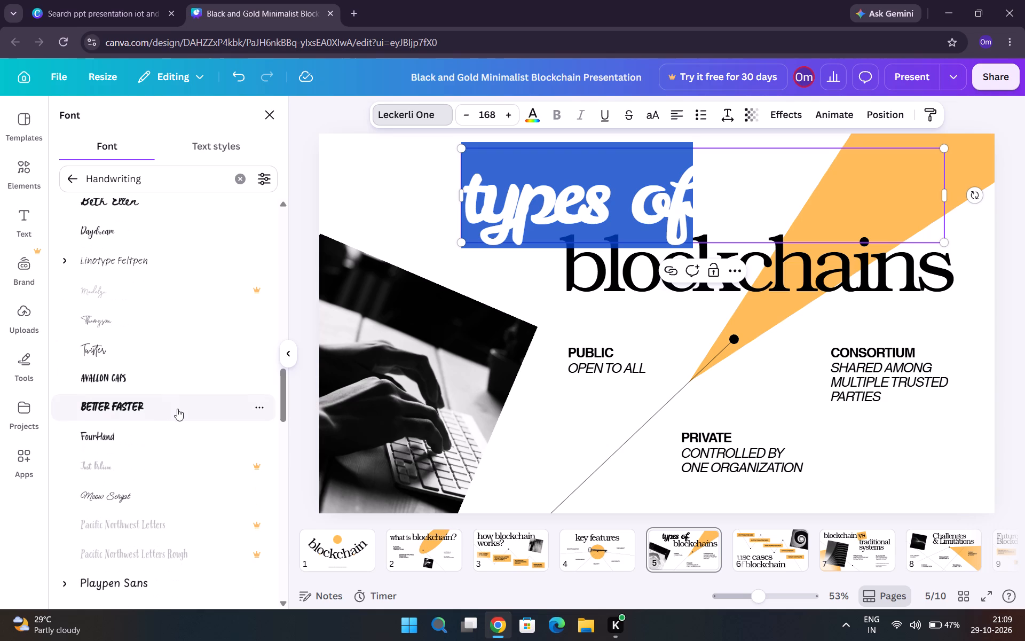
pyautogui.click(162, 403)
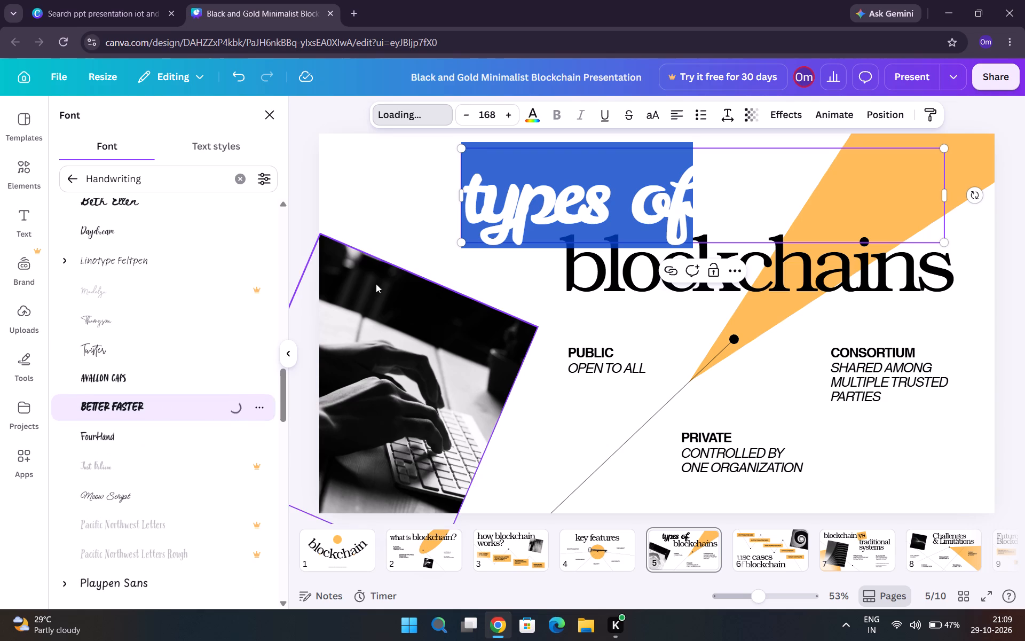
pyautogui.click(411, 222)
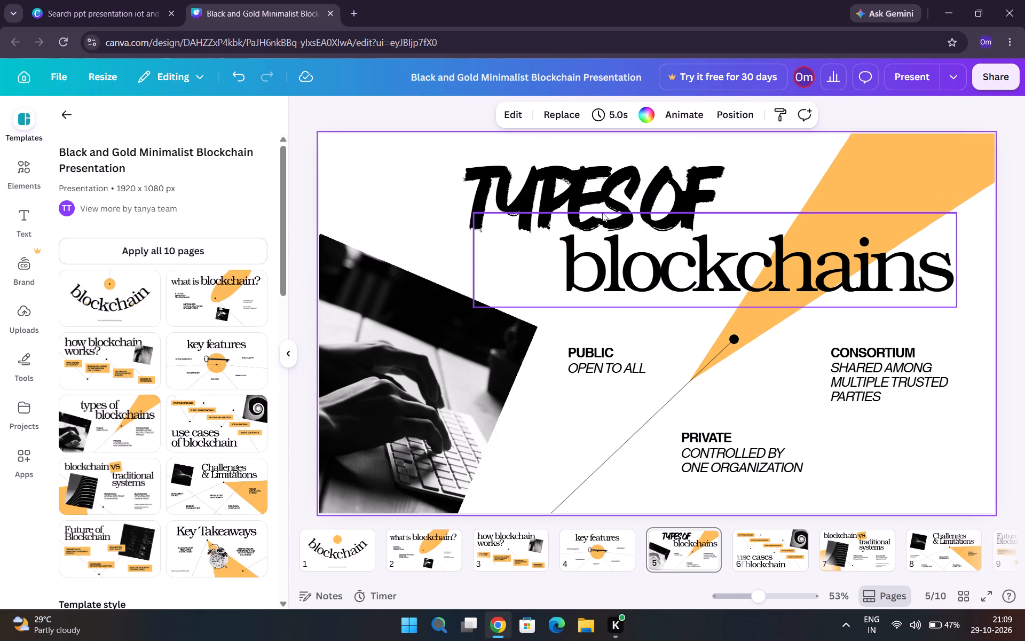
# Change the font of the "blockchains" heading line on slide 5 to Better Faster from the Handwriting fonts.
pyautogui.doubleClick(569, 260)
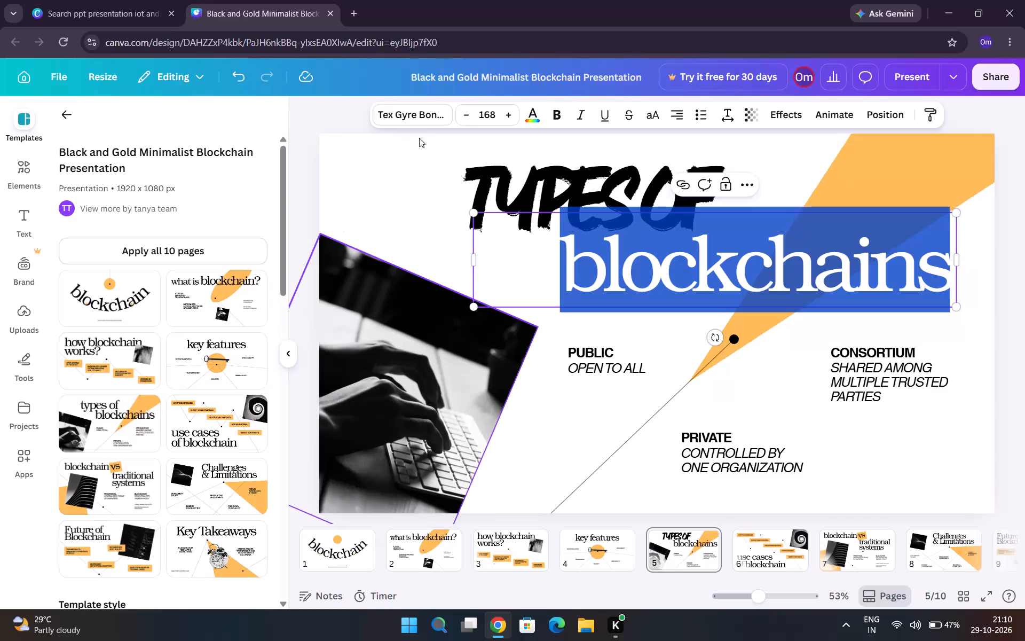
pyautogui.click(425, 121)
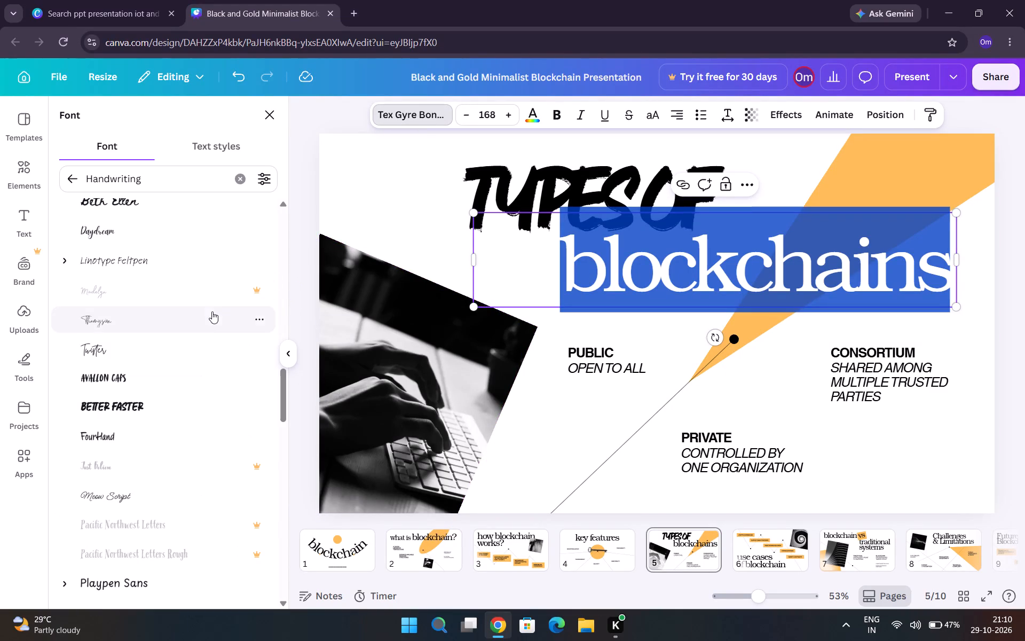
pyautogui.click(159, 400)
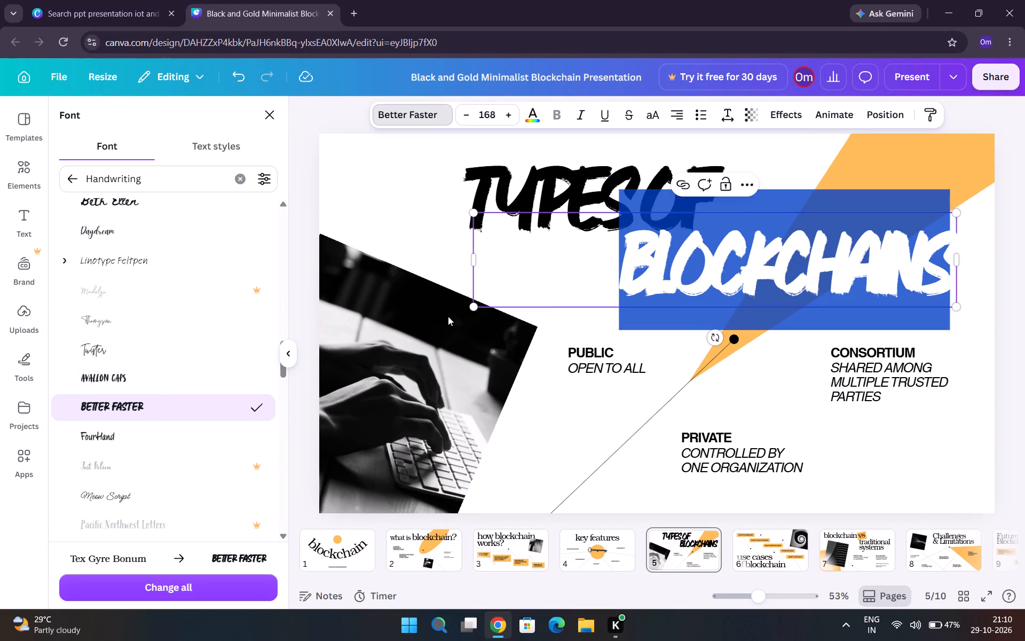
pyautogui.click(425, 261)
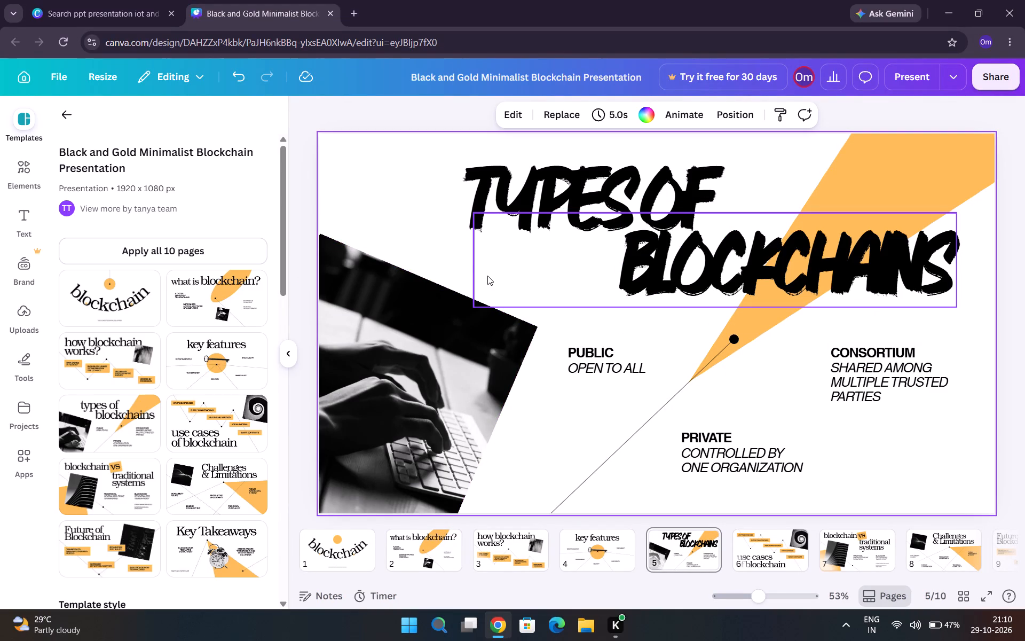
# Move the "blockchains" heading line on slide 5 slightly down, clear of the "types of" line above it.
pyautogui.moveTo(487, 276); pyautogui.dragTo(483, 291)
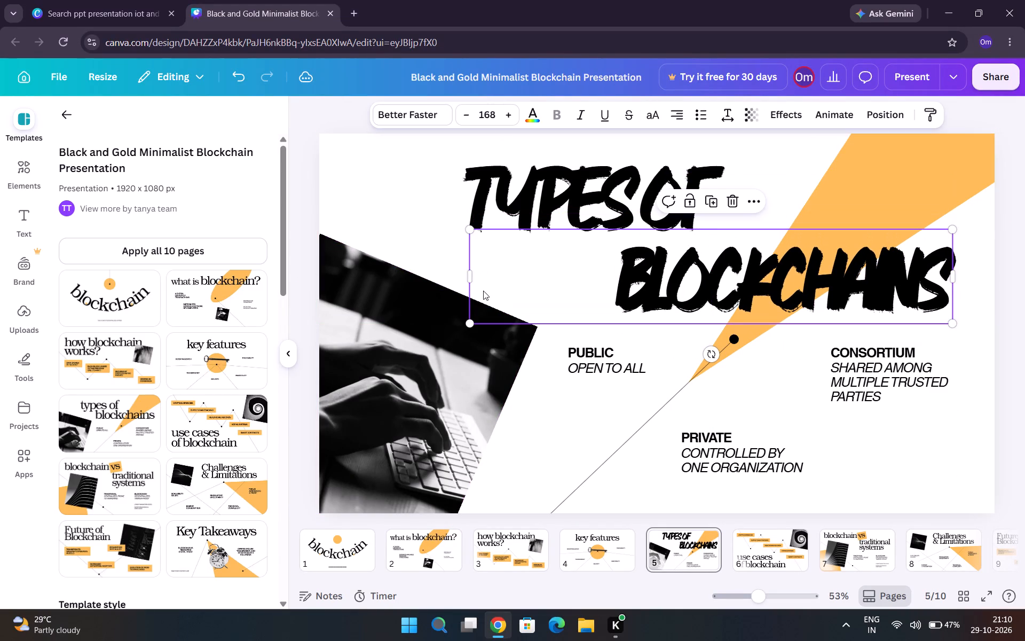
pyautogui.click(437, 207)
# Scale the "types of" heading line on slide 5 up marginally to font size 169.
pyautogui.click(492, 200)
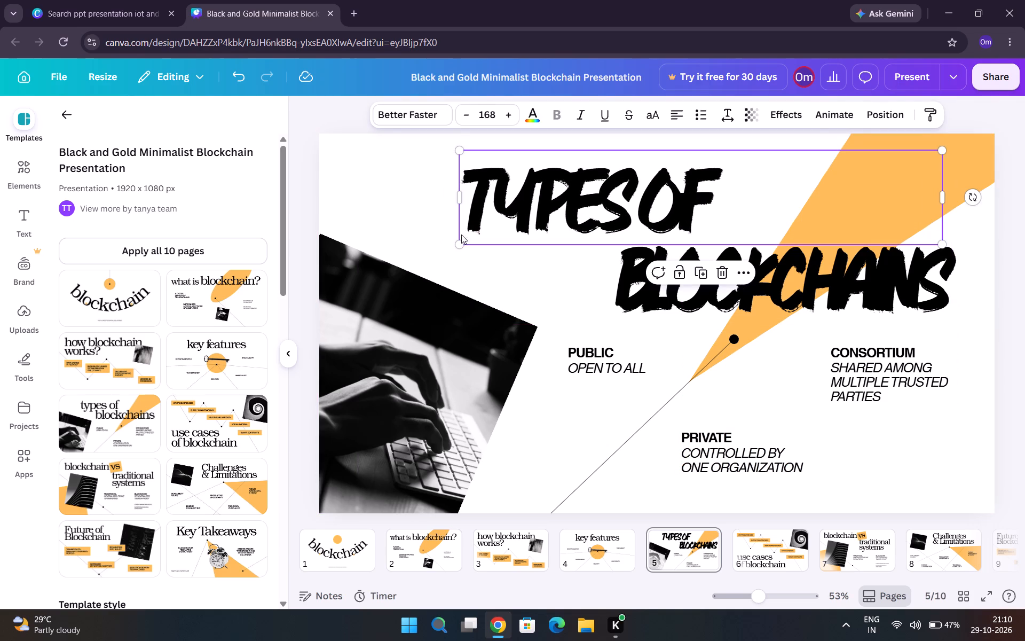
pyautogui.moveTo(459, 242); pyautogui.dragTo(422, 304)
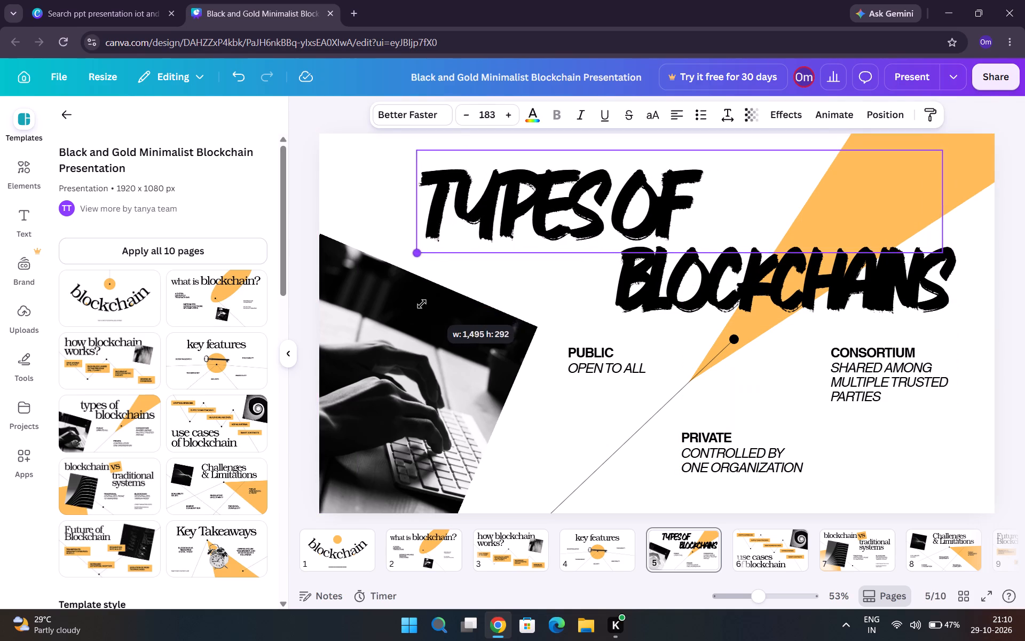
pyautogui.moveTo(422, 304); pyautogui.dragTo(461, 270)
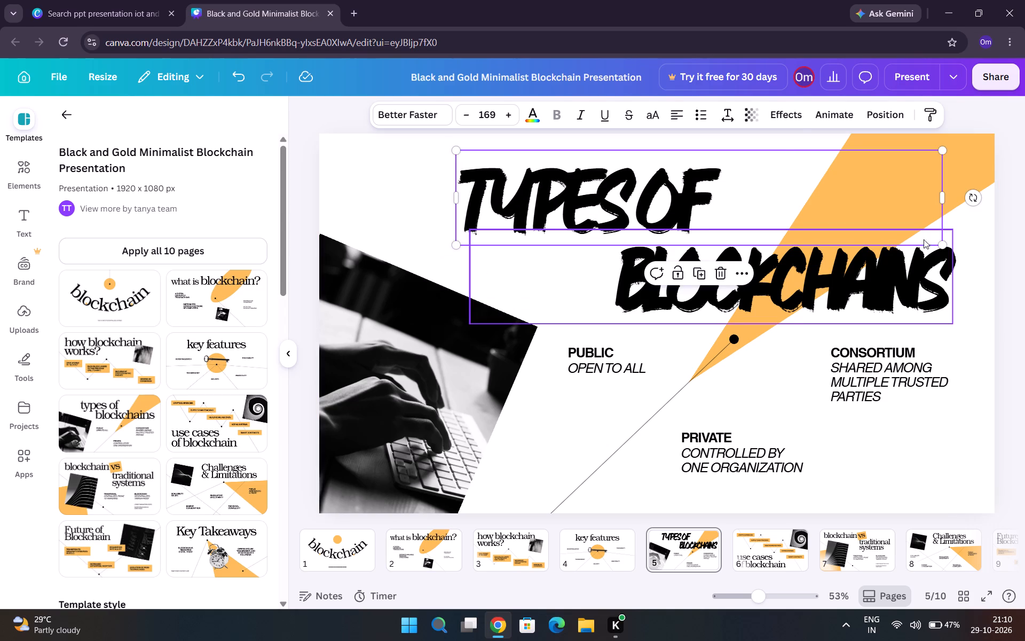
# Tilt the "types of" heading line on slide 5 slightly counter-clockwise, by just under 4°.
pyautogui.moveTo(975, 198); pyautogui.dragTo(973, 181)
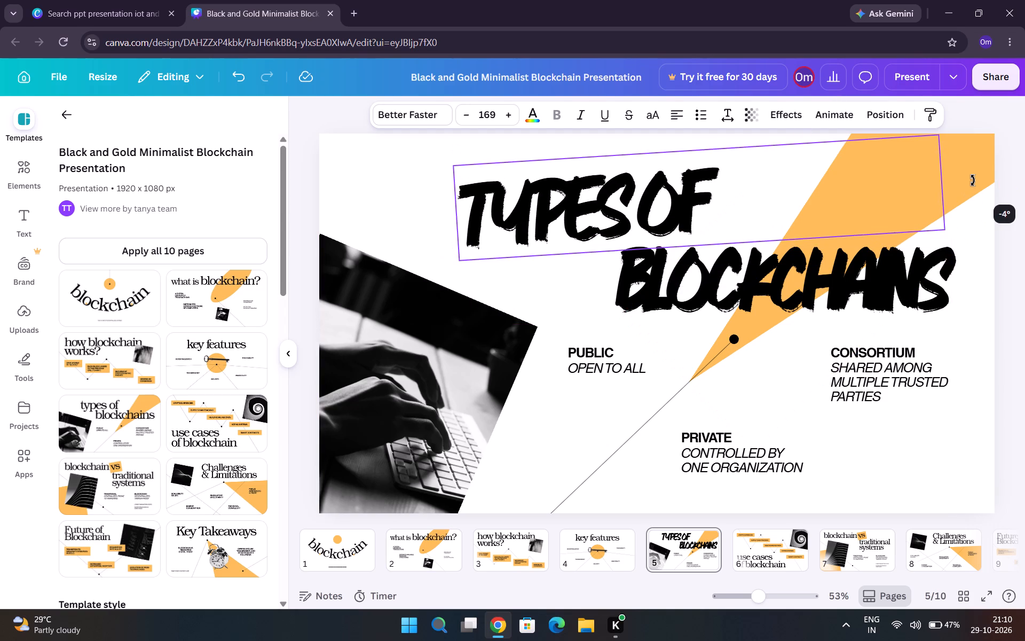
pyautogui.moveTo(973, 181); pyautogui.dragTo(973, 185)
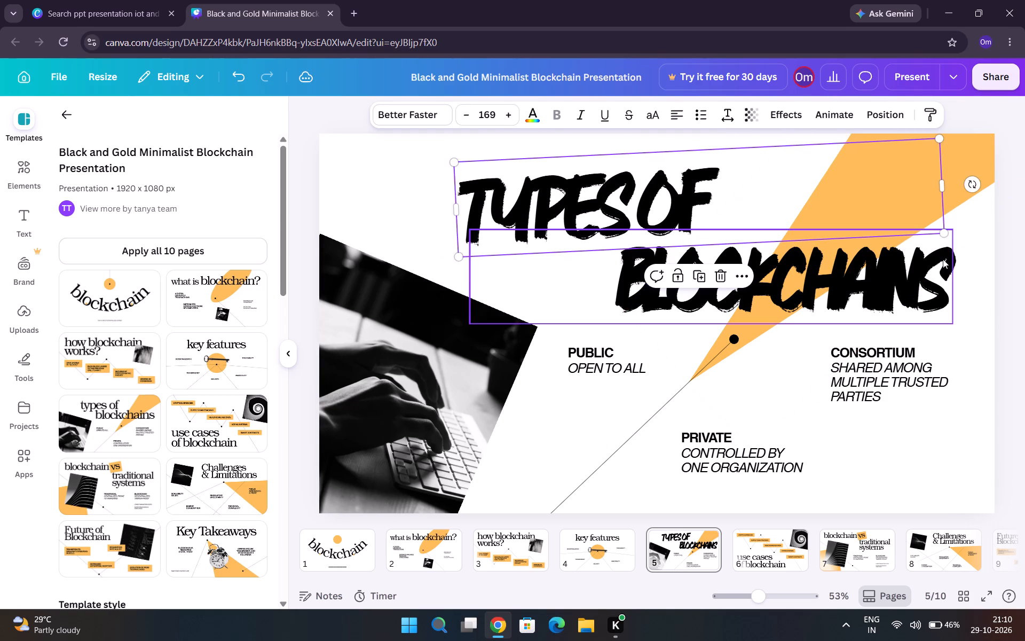
# Rotate the "blockchains" heading line on slide 5 counter-clockwise by a little over 10°.
pyautogui.click(943, 259)
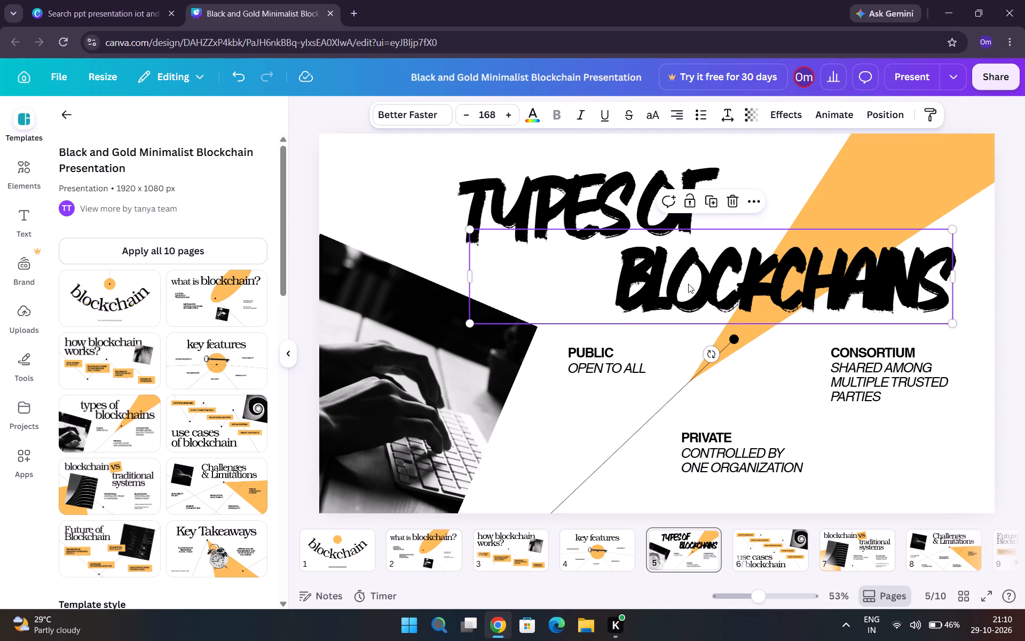
pyautogui.moveTo(705, 353); pyautogui.dragTo(718, 353)
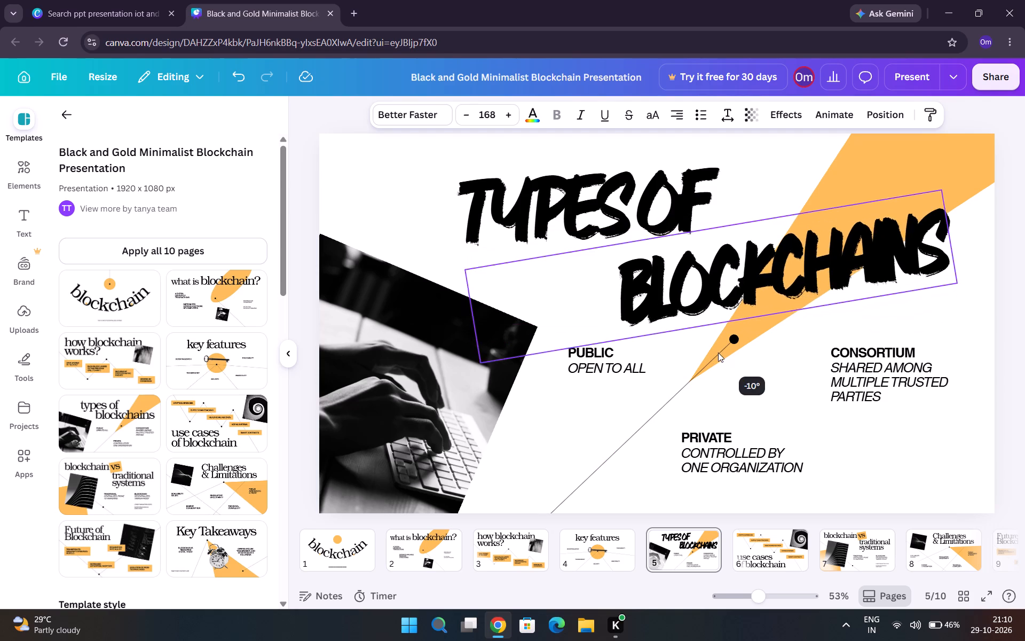
pyautogui.moveTo(718, 353); pyautogui.dragTo(720, 354)
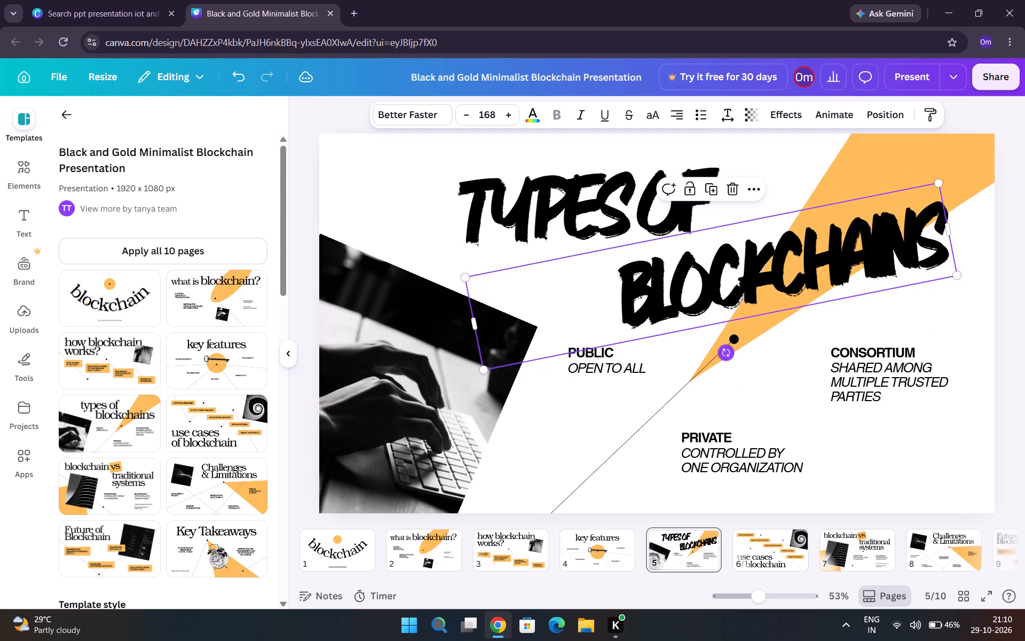
# Rotate the "types of" heading line on slide 5 further counter-clockwise, closer to the tilt of the "blockchains" line.
pyautogui.click(600, 189)
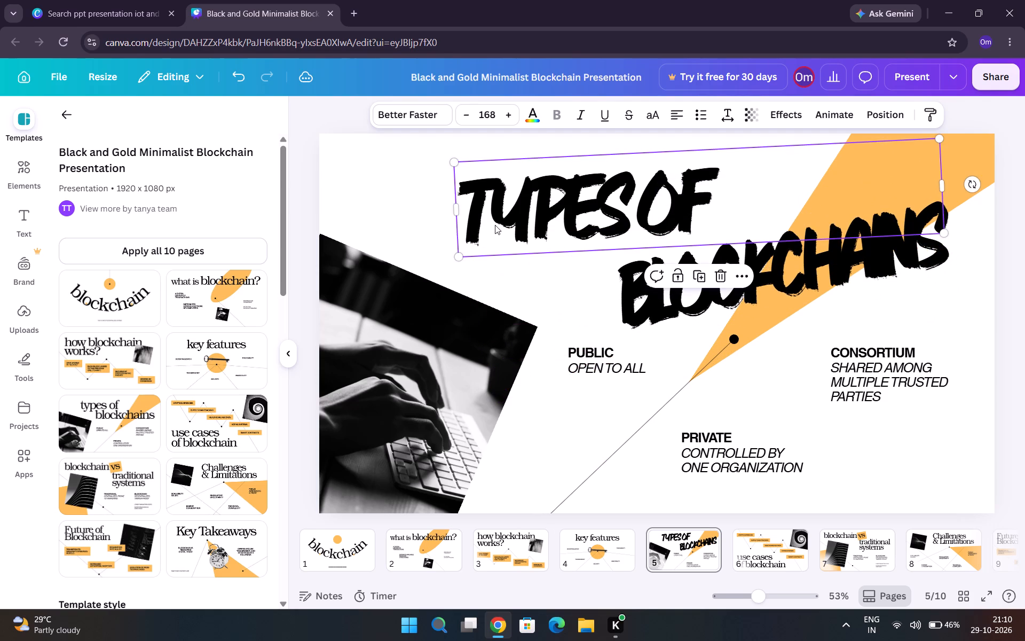
pyautogui.moveTo(973, 186); pyautogui.dragTo(967, 166)
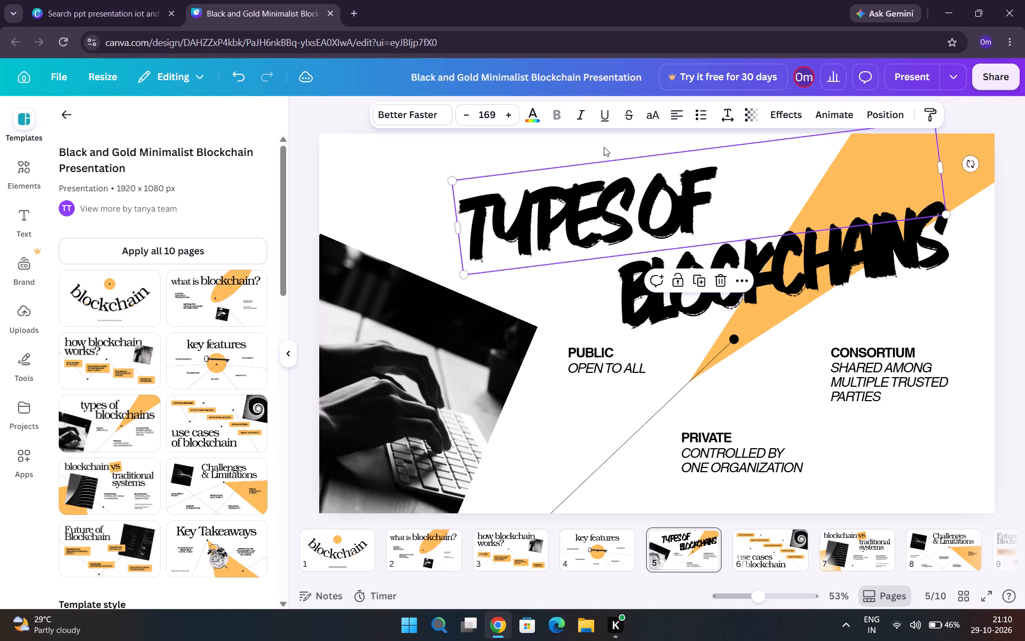
pyautogui.click(587, 140)
pyautogui.moveTo(587, 140); pyautogui.dragTo(602, 128)
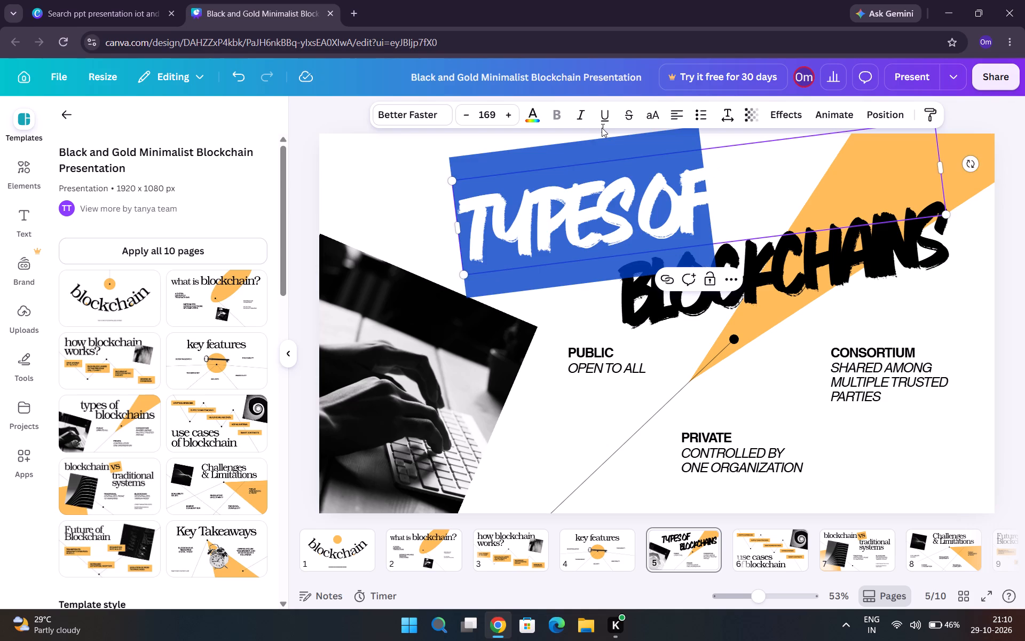
pyautogui.click(326, 187)
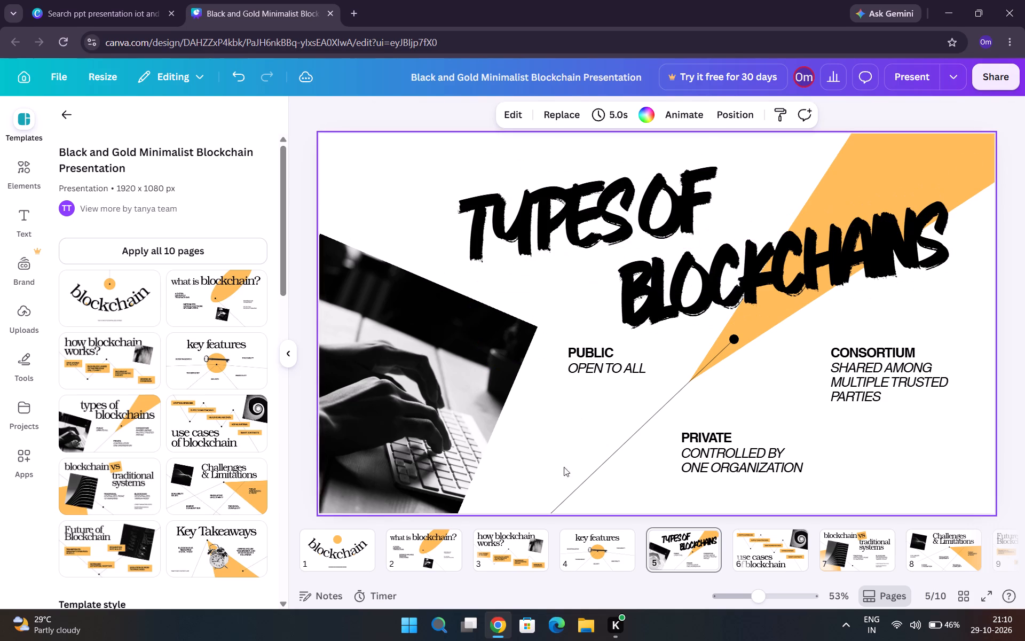
# On slide 6, replace the "Voting systems" label text with "providing system".
pyautogui.click(748, 553)
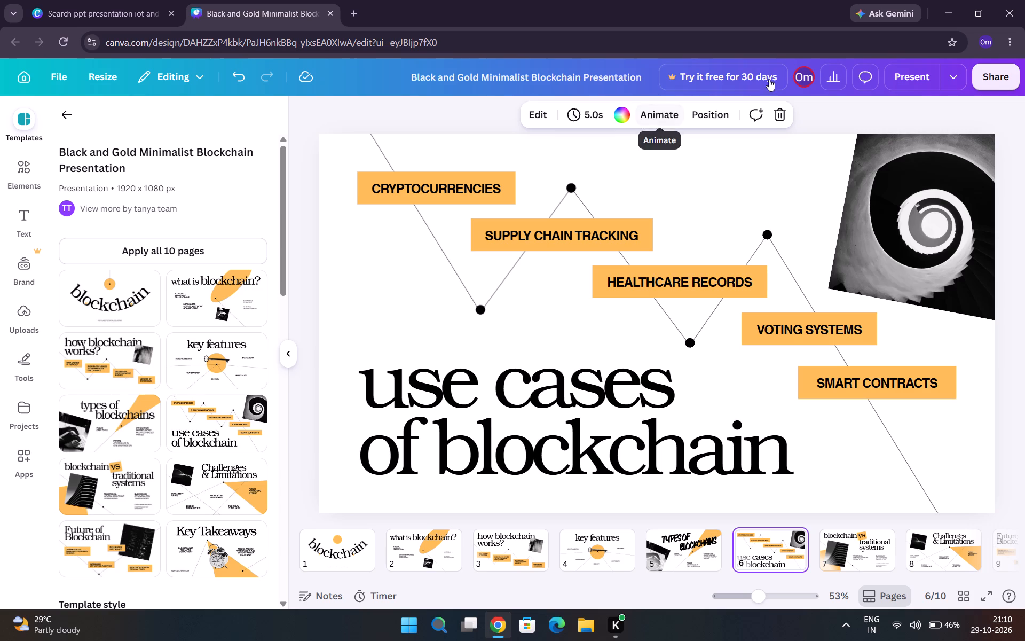
pyautogui.click(941, 74)
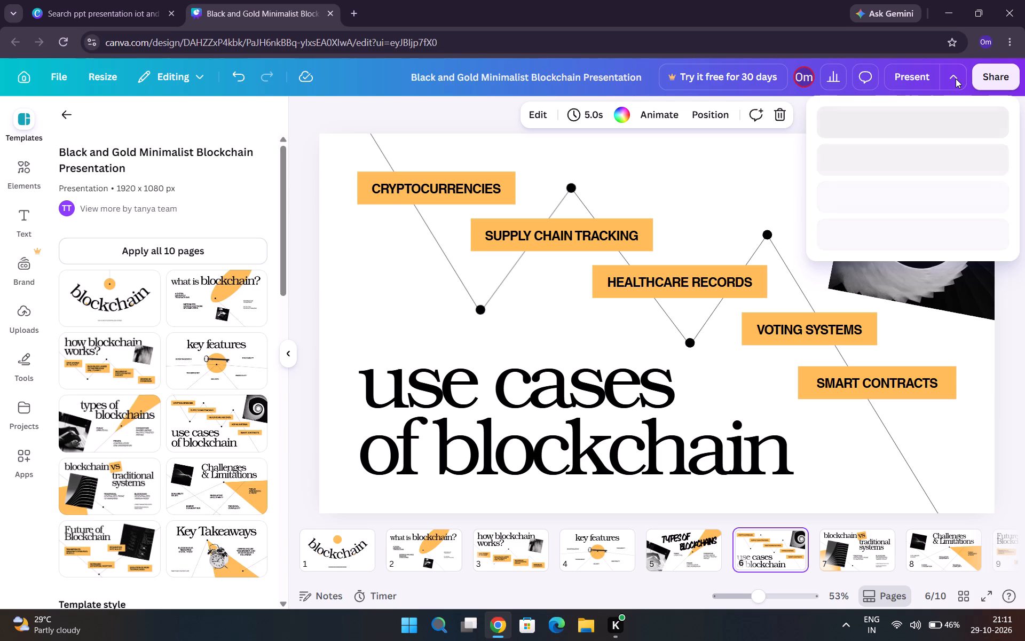
pyautogui.click(956, 79)
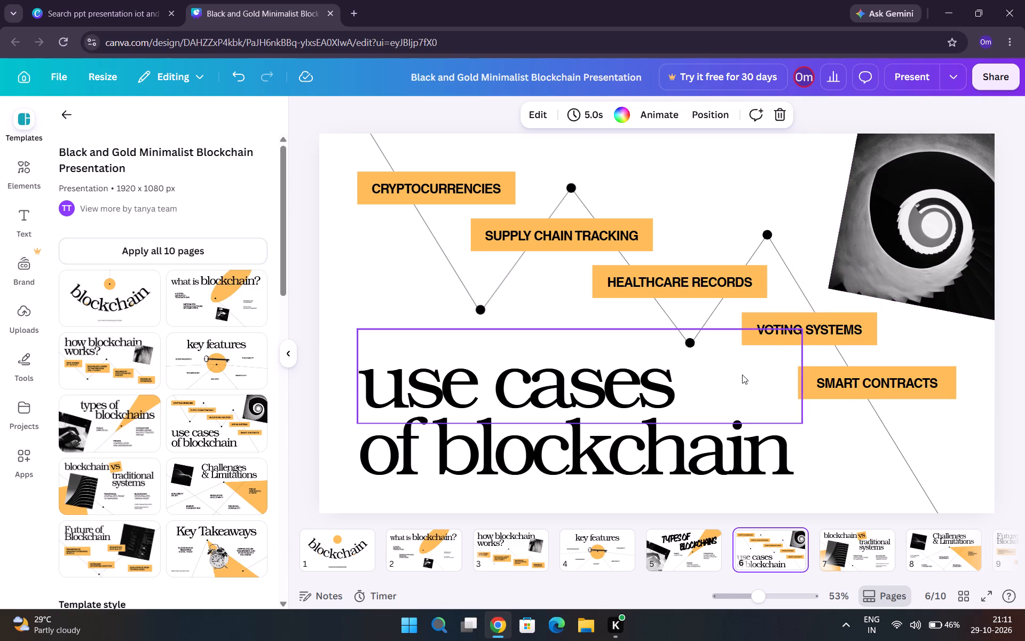
pyautogui.click(857, 334)
pyautogui.click(859, 329)
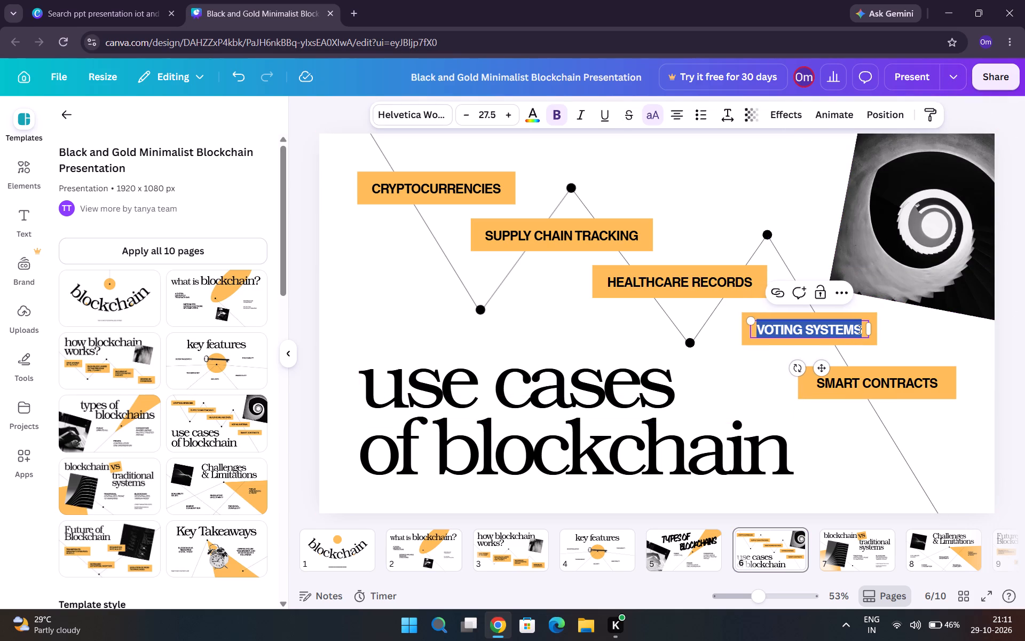
pyautogui.press('BackSpace')
pyautogui.write('provi')
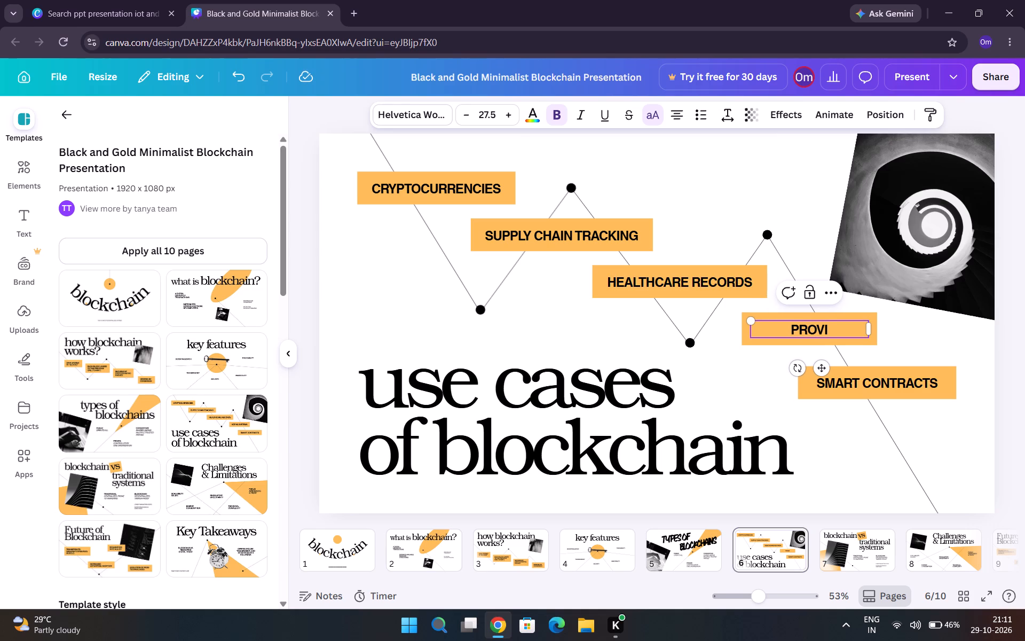
pyautogui.write('ding')
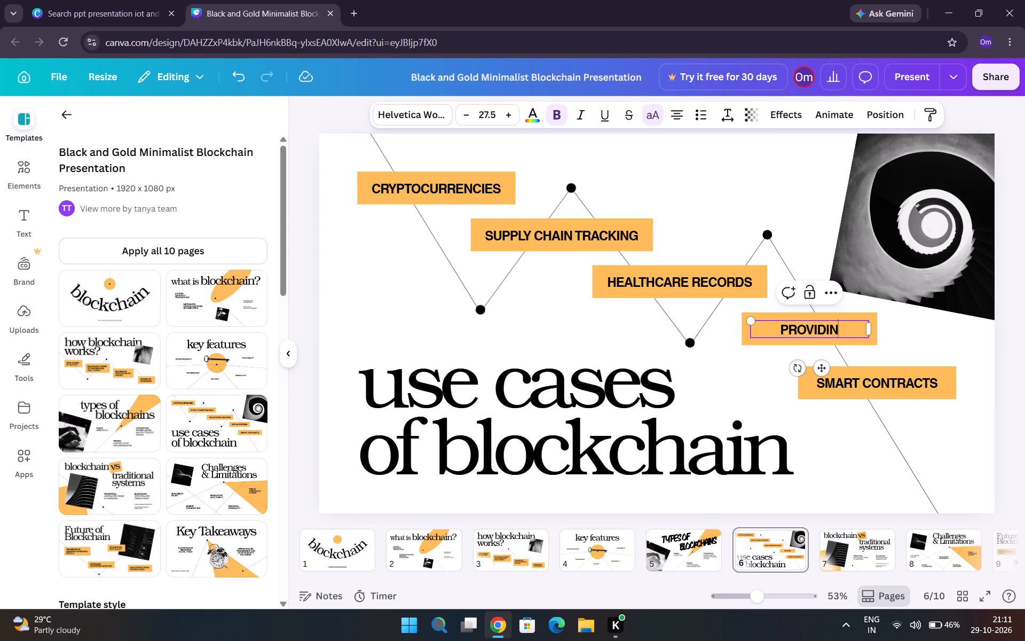
pyautogui.press('space')
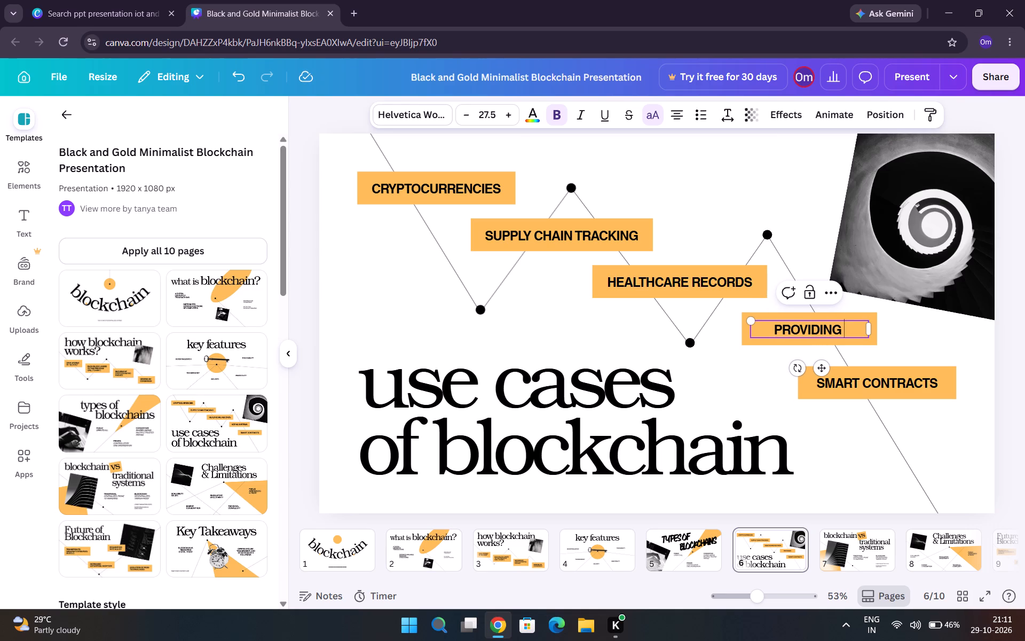
pyautogui.write('system')
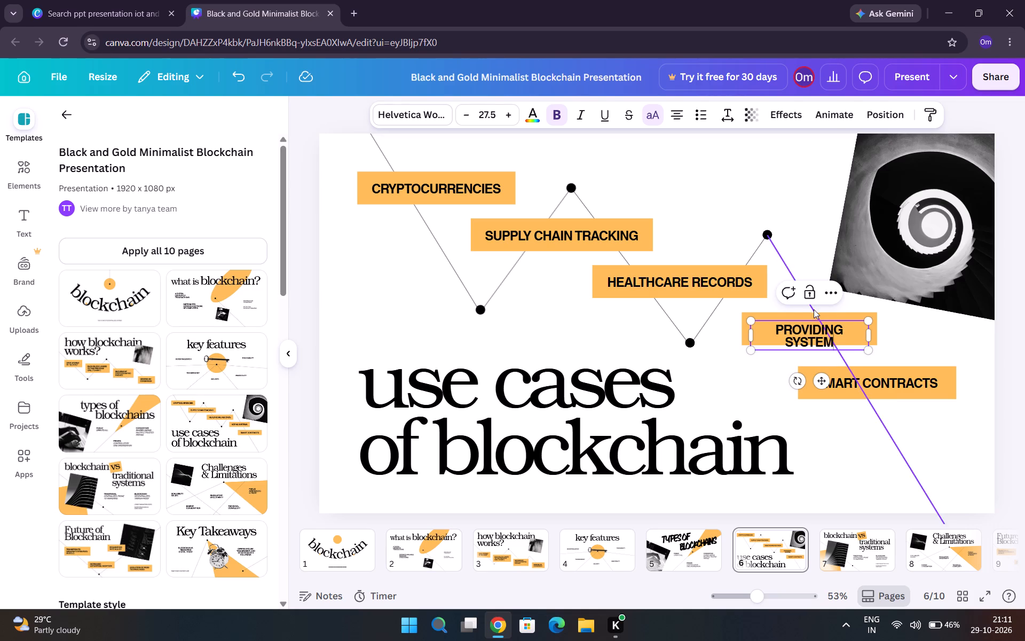
# Widen the "Providing system" text box to fit on one line and centre it on its orange rectangle.
pyautogui.moveTo(750, 341); pyautogui.dragTo(720, 341)
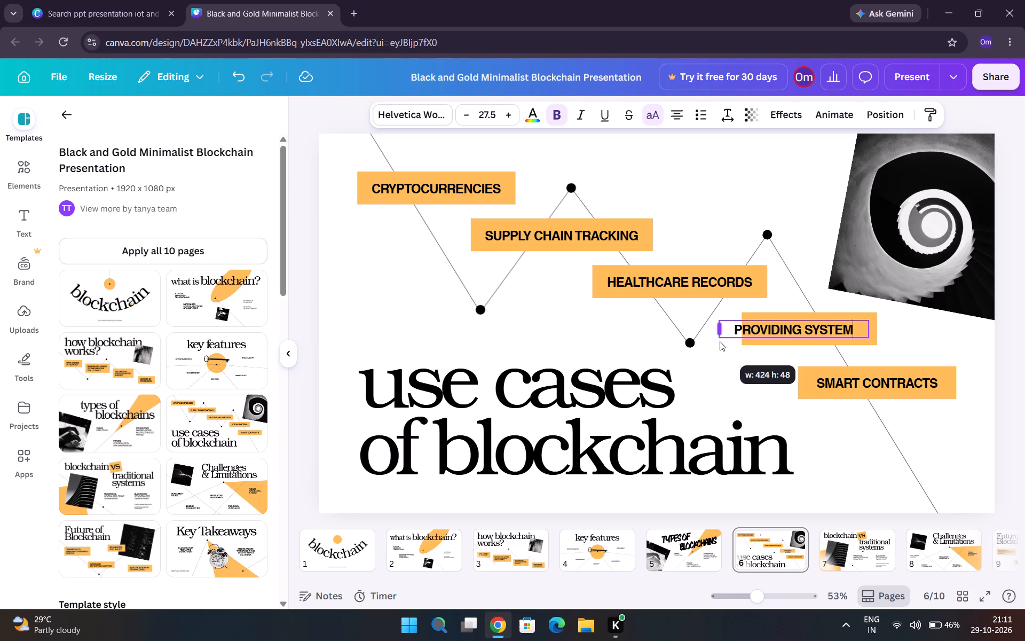
pyautogui.moveTo(720, 341); pyautogui.dragTo(741, 331)
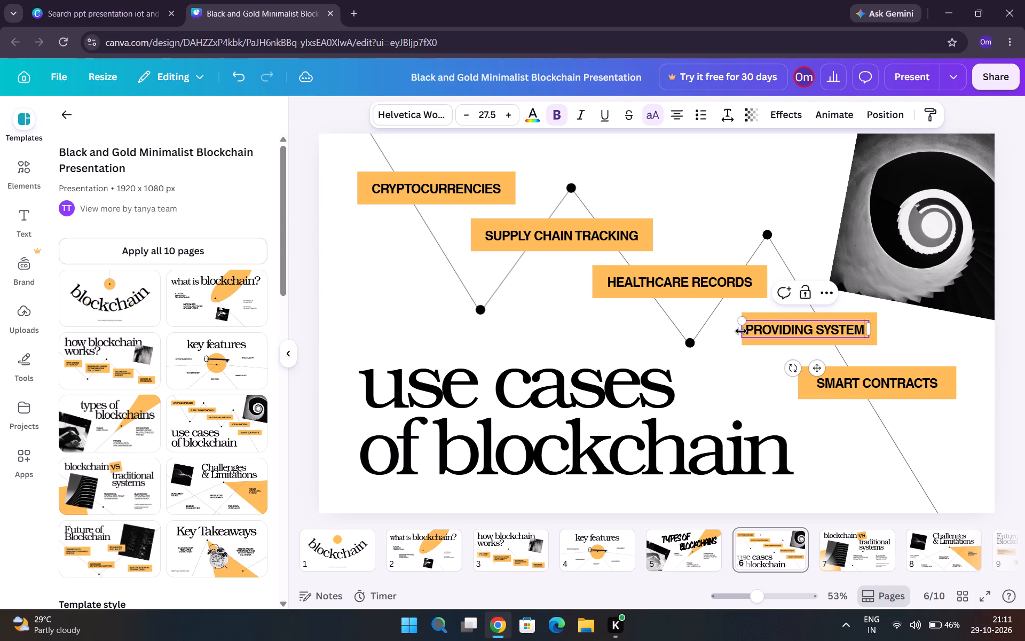
pyautogui.moveTo(777, 323); pyautogui.dragTo(784, 323)
pyautogui.click(759, 299)
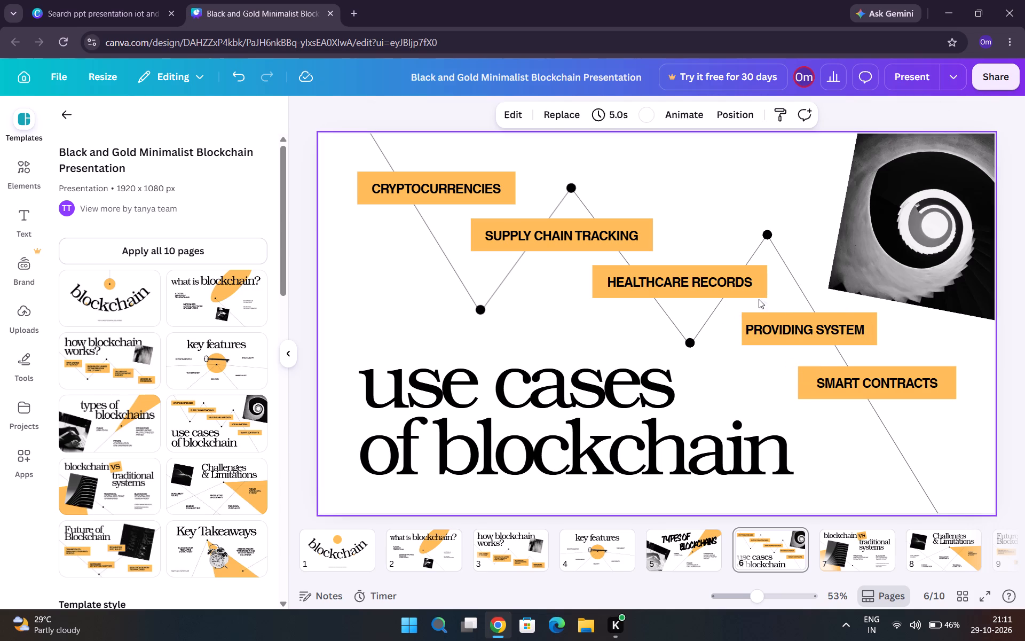
pyautogui.moveTo(749, 327); pyautogui.dragTo(754, 327)
pyautogui.click(722, 342)
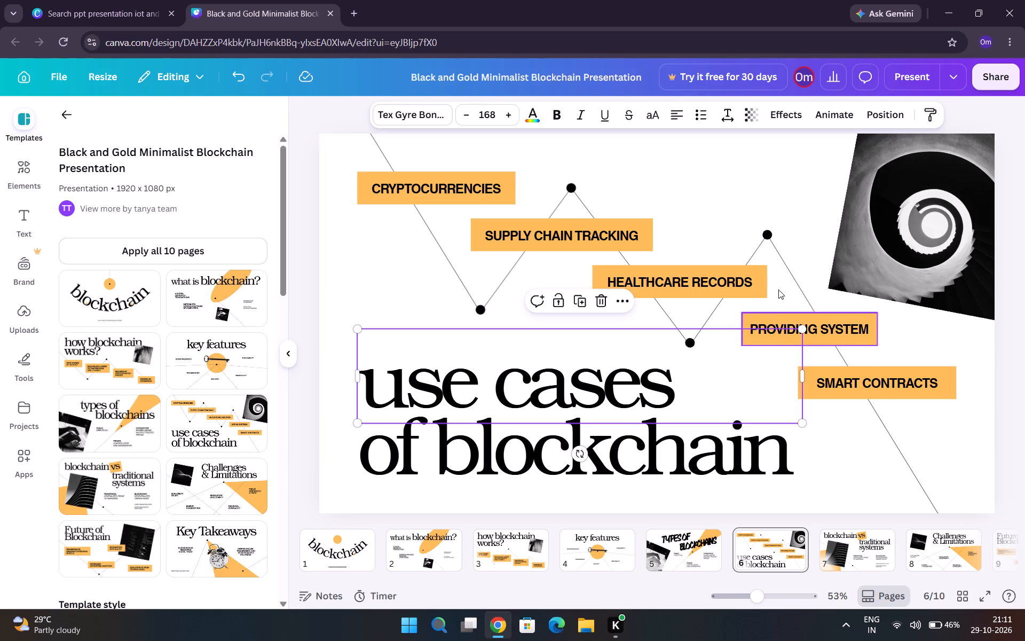
pyautogui.click(808, 236)
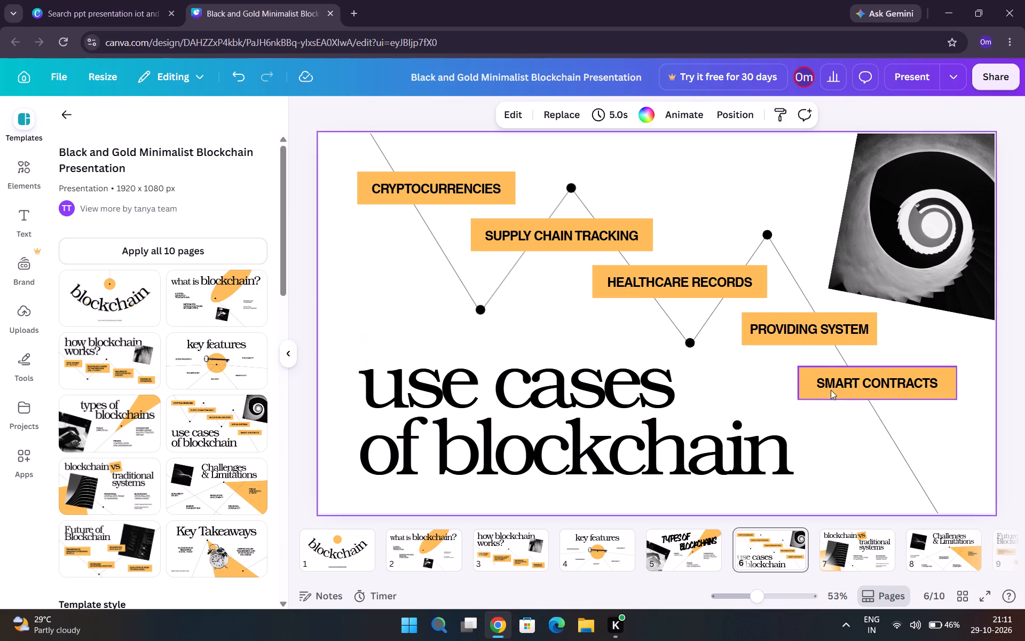
# Replace the "Smart contracts" label text on slide 6 with "smart bussines".
pyautogui.click(828, 383)
pyautogui.doubleClick(828, 383)
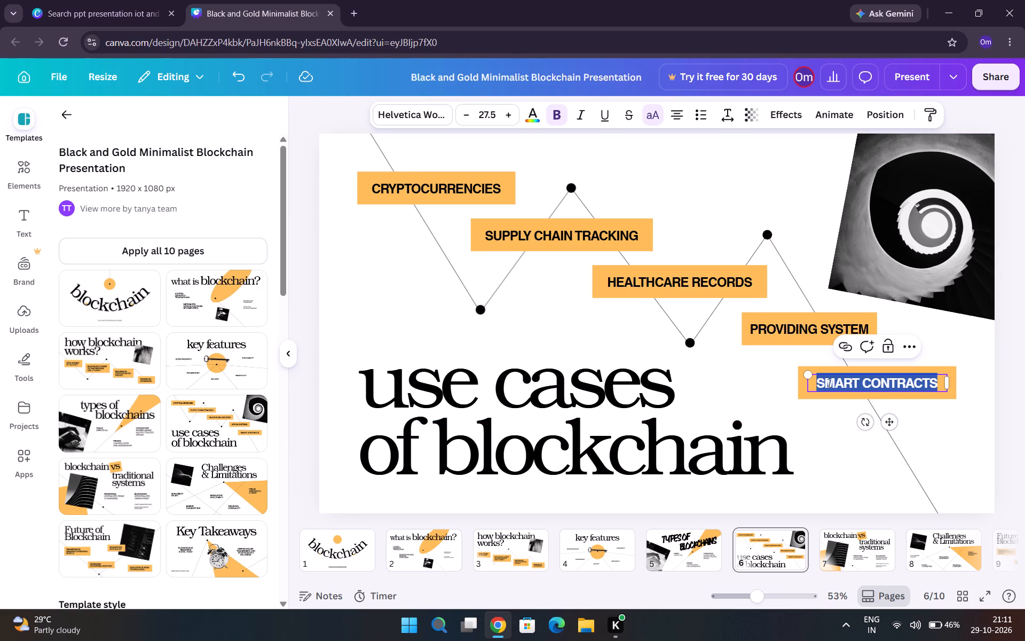
pyautogui.press('BackSpace')
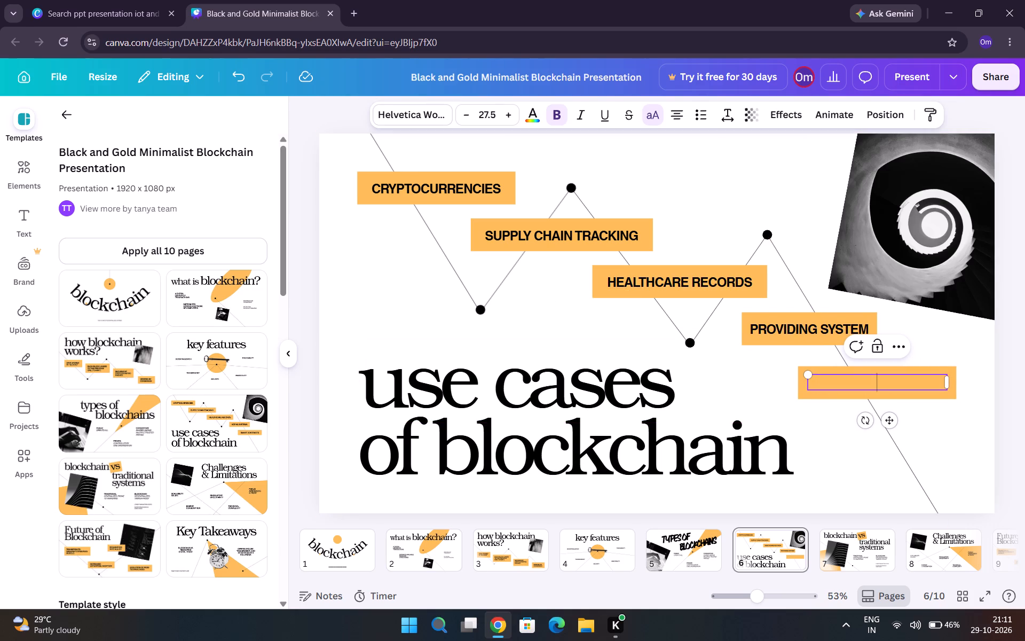
pyautogui.write('smart')
pyautogui.press('space')
pyautogui.write('bussines')
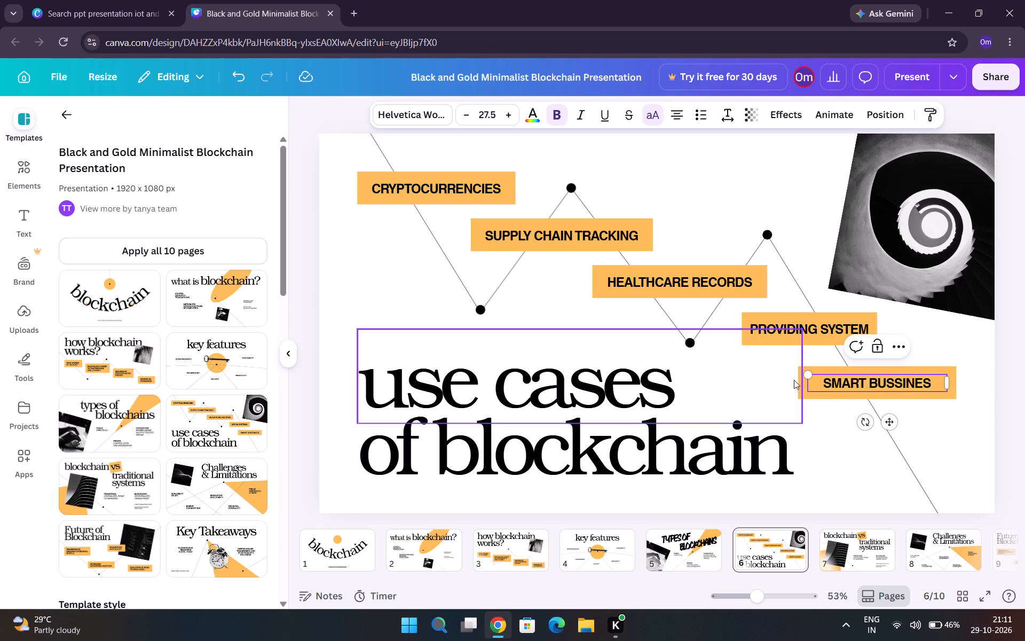
pyautogui.click(810, 411)
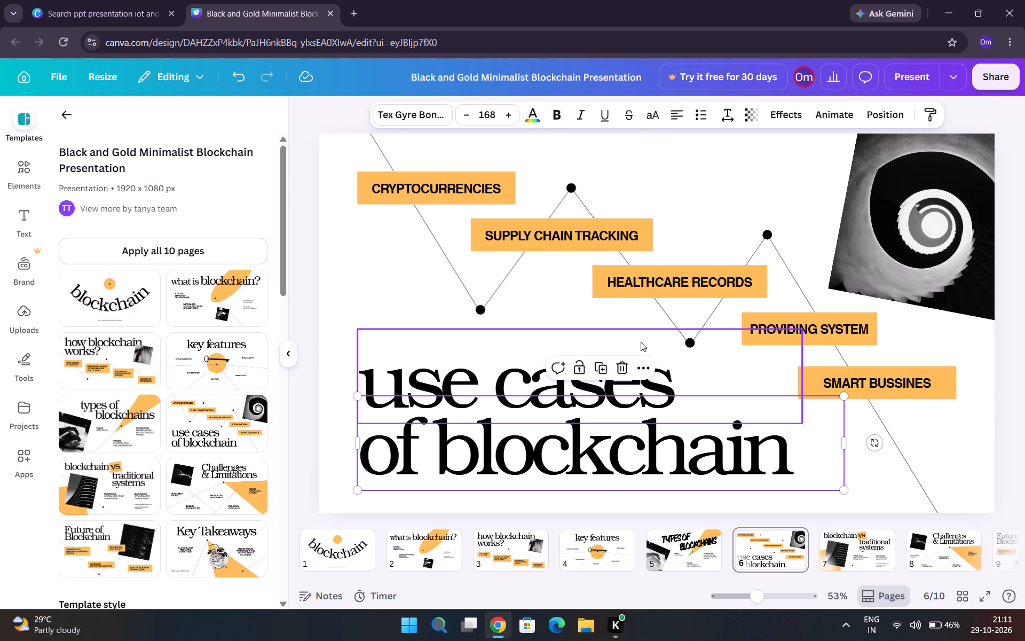
pyautogui.click(567, 288)
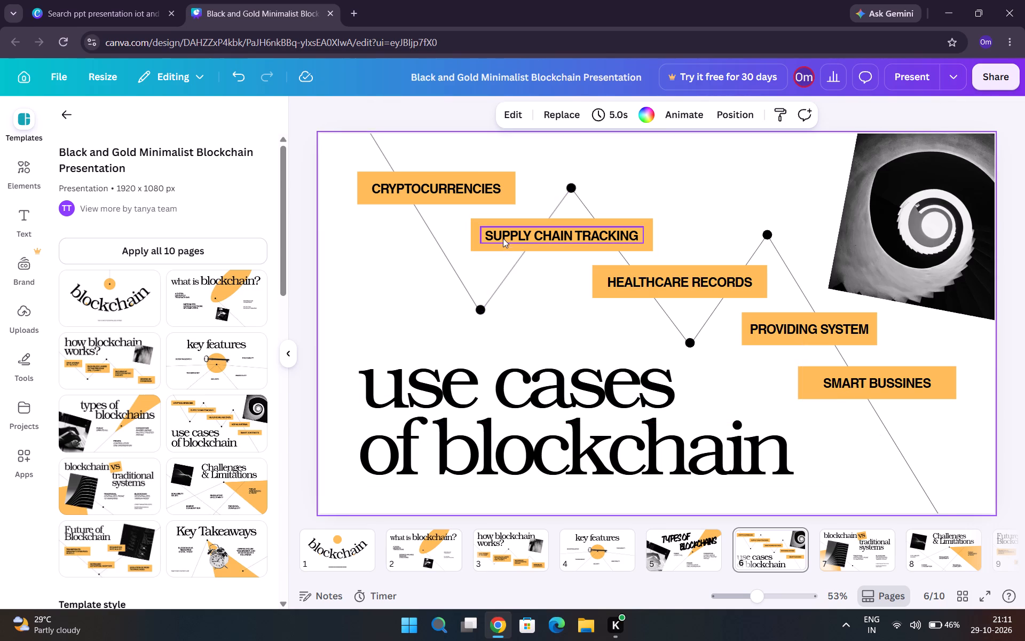
# Replace the "Cryptocurrencies" label text on slide 6 with "anti virusing".
pyautogui.doubleClick(412, 190)
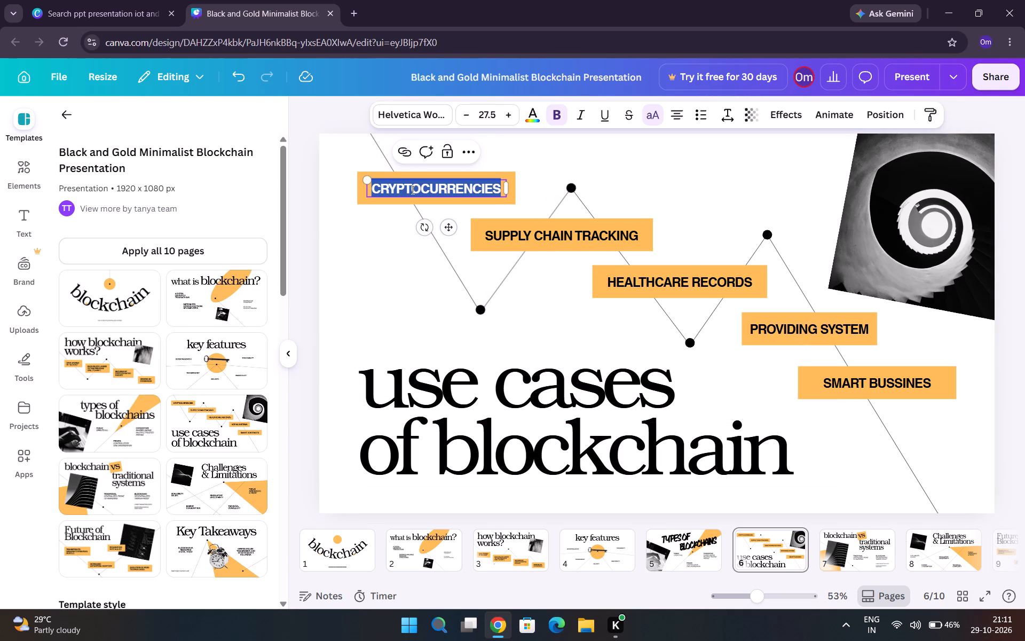
pyautogui.press('BackSpace')
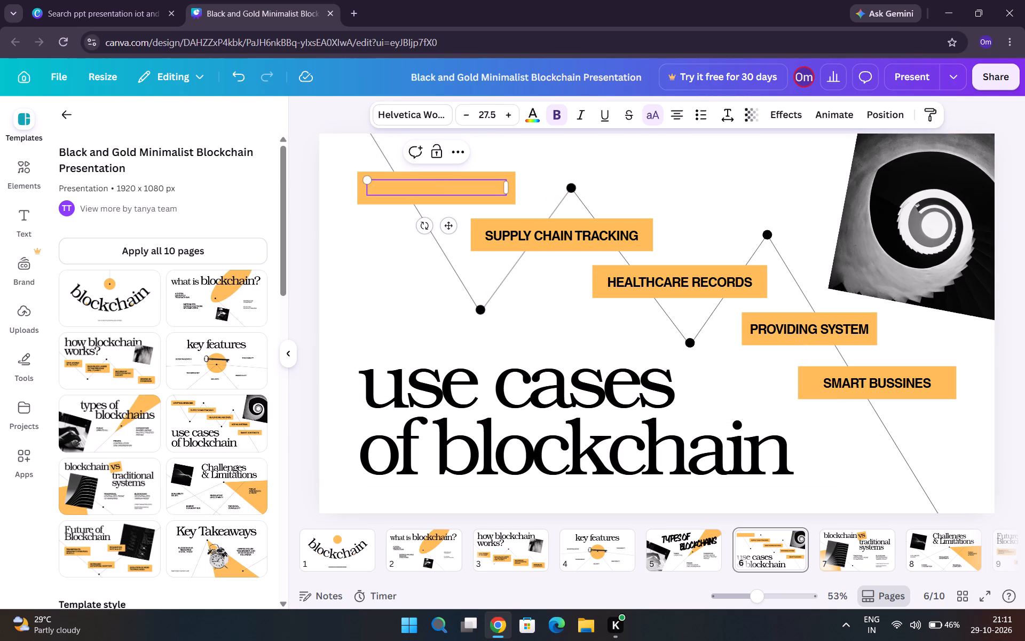
pyautogui.write('anti')
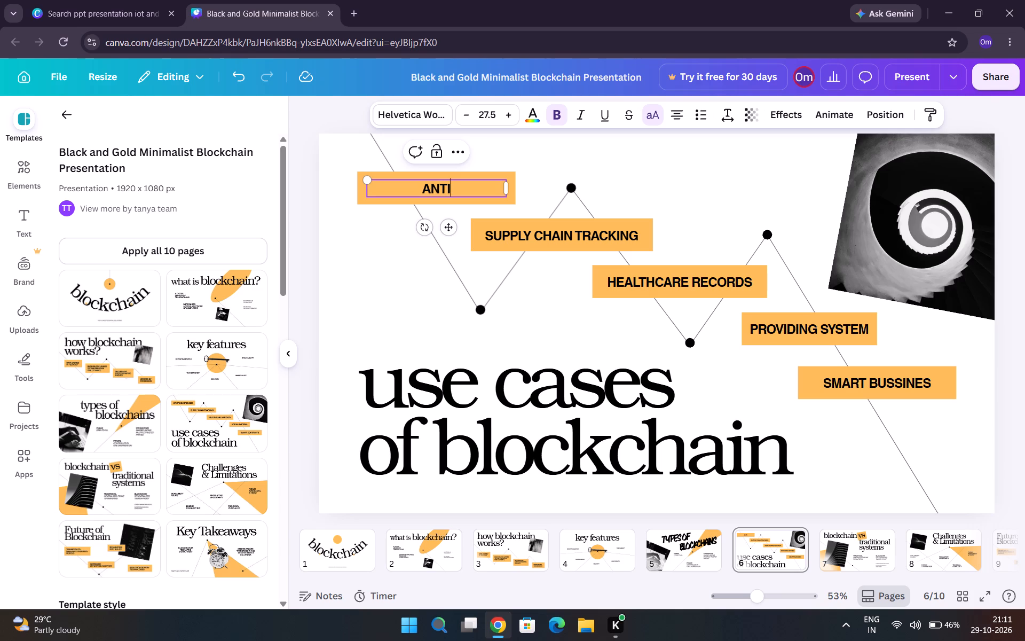
pyautogui.press('space')
pyautogui.write('virus')
pyautogui.write('ing')
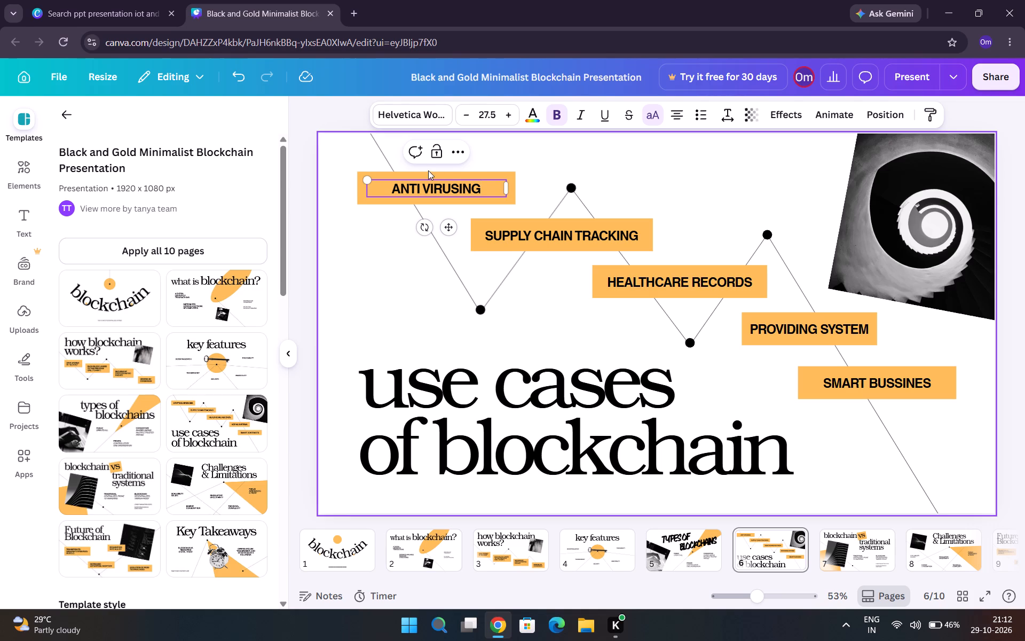
pyautogui.click(507, 146)
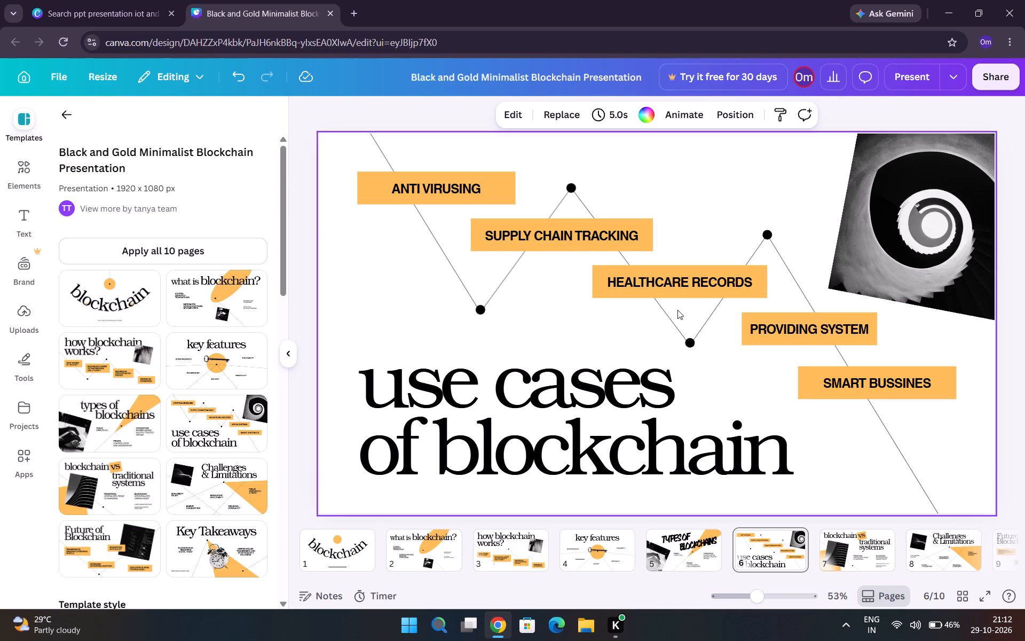
# Go to slide 9 and clear the "Future of Blockchain" heading text.
pyautogui.click(821, 536)
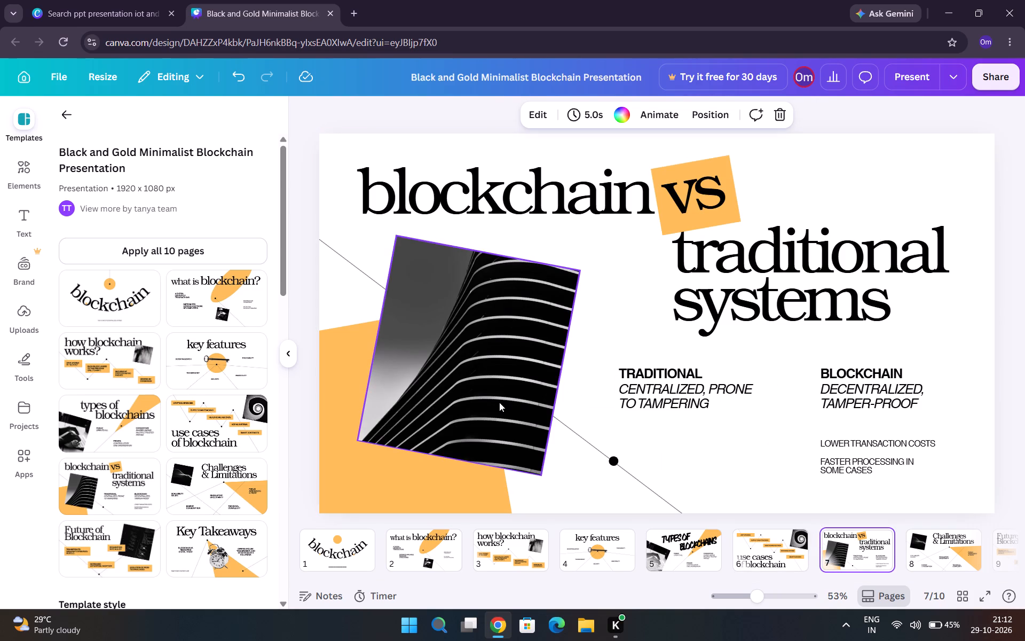
pyautogui.click(928, 557)
pyautogui.hscroll(-1, 928, 557)
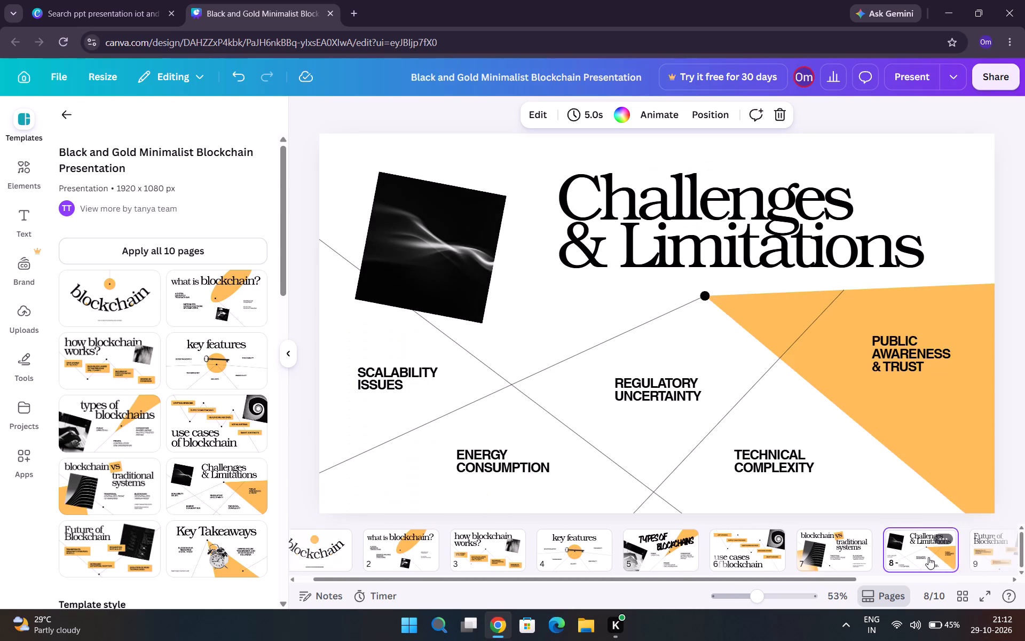
pyautogui.hscroll(-3, 928, 557)
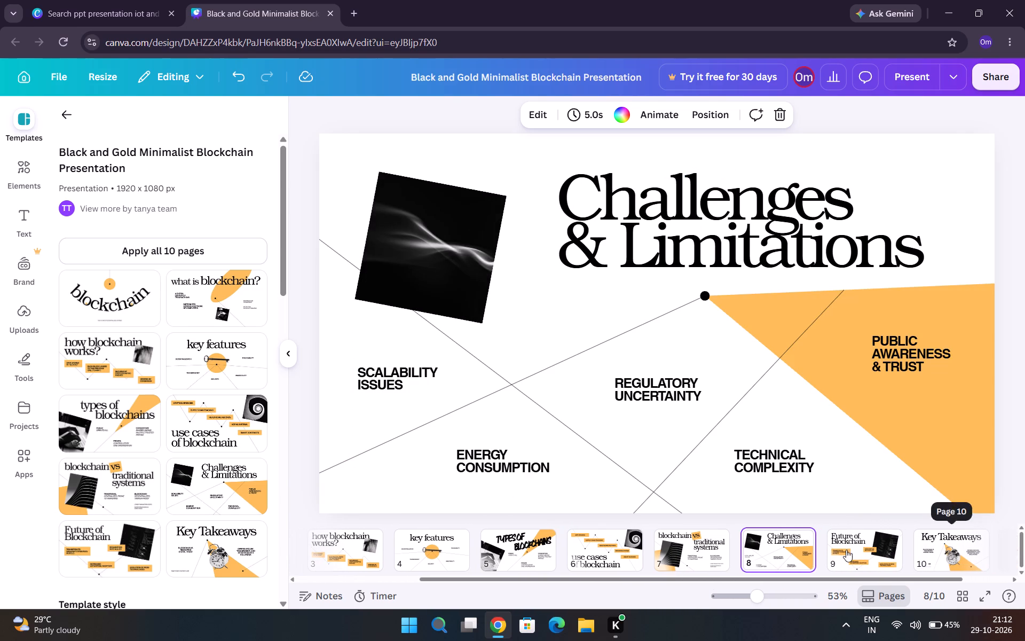
pyautogui.click(829, 550)
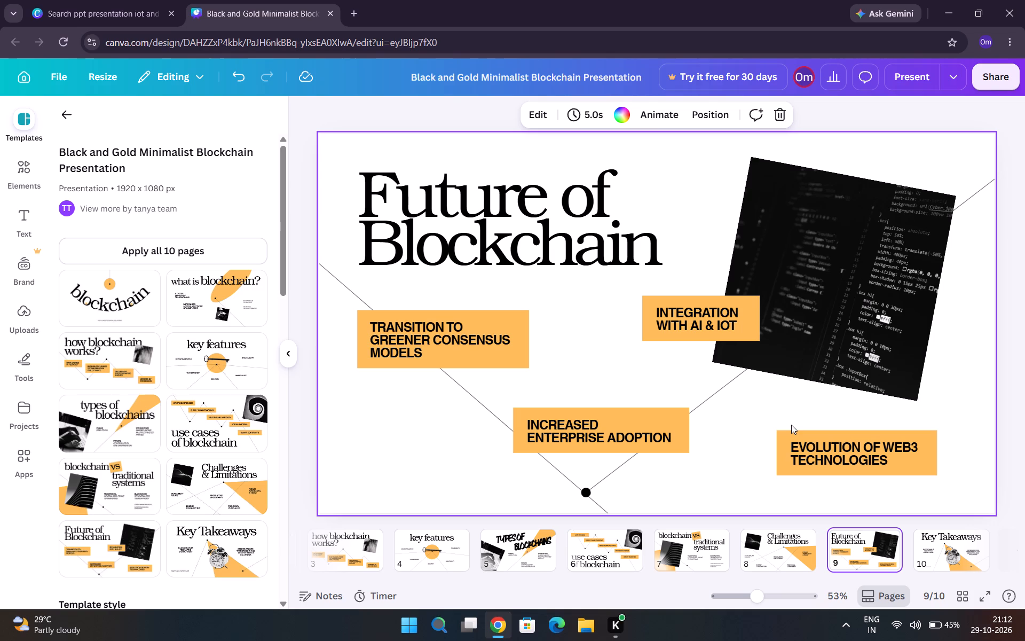
pyautogui.doubleClick(525, 241)
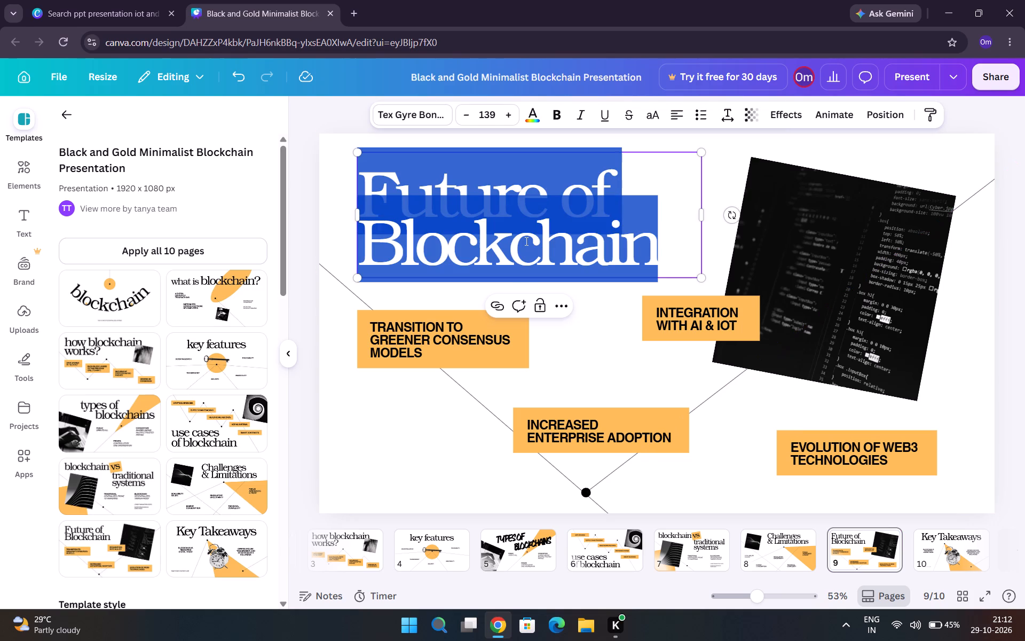
pyautogui.press('BackSpace')
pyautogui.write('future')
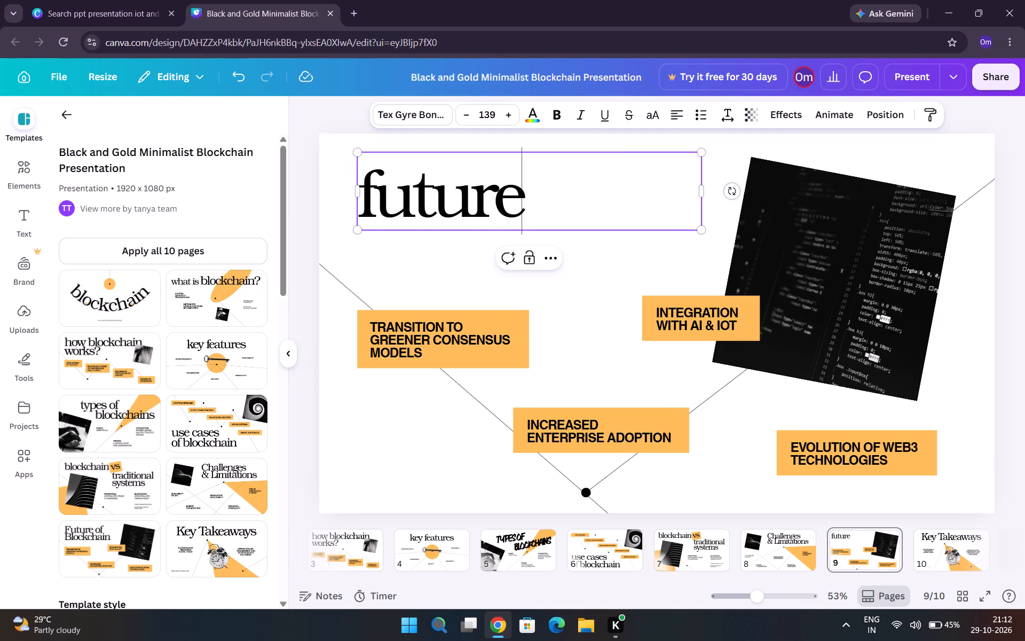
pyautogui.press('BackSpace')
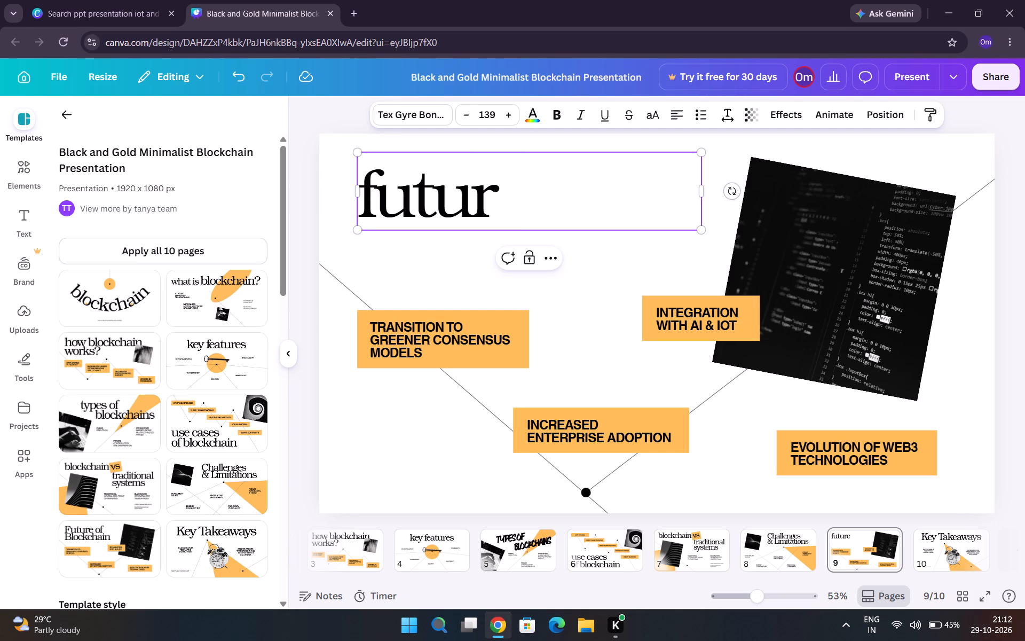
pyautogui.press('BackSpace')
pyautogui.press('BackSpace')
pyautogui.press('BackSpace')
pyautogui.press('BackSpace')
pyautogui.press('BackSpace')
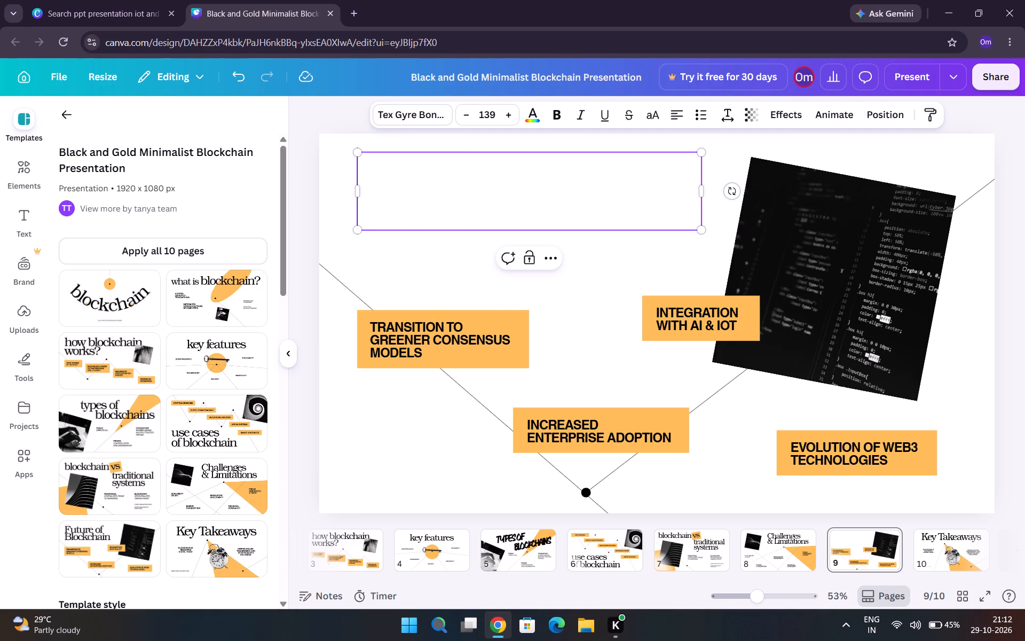
# Enter the slide 9 heading in capitals as "FUTURE", followed on a new line by "AND BLOCKCHAIN".
pyautogui.write('FU')
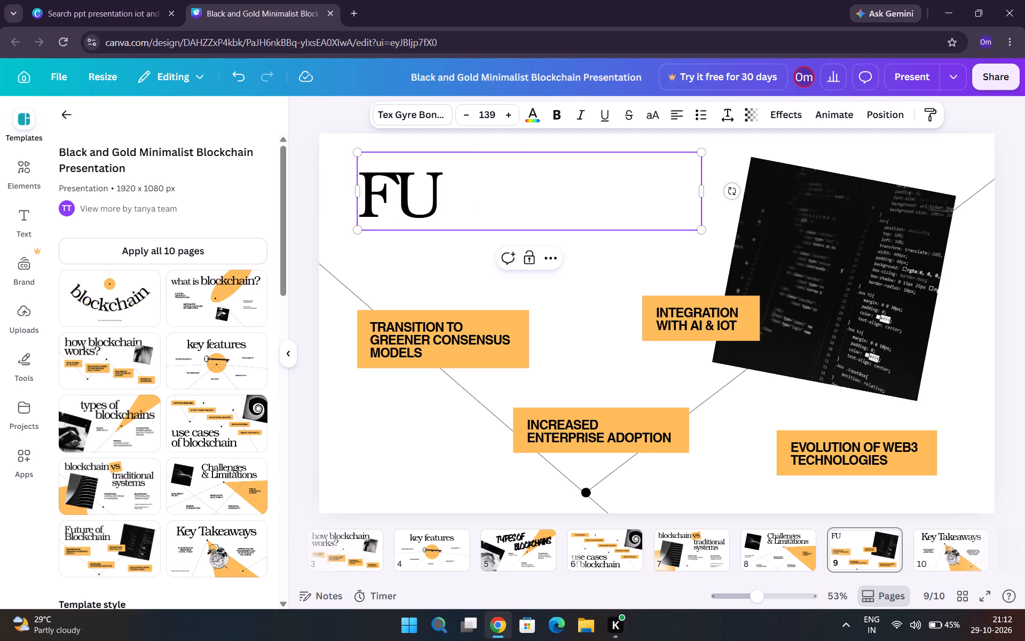
pyautogui.write('TURE')
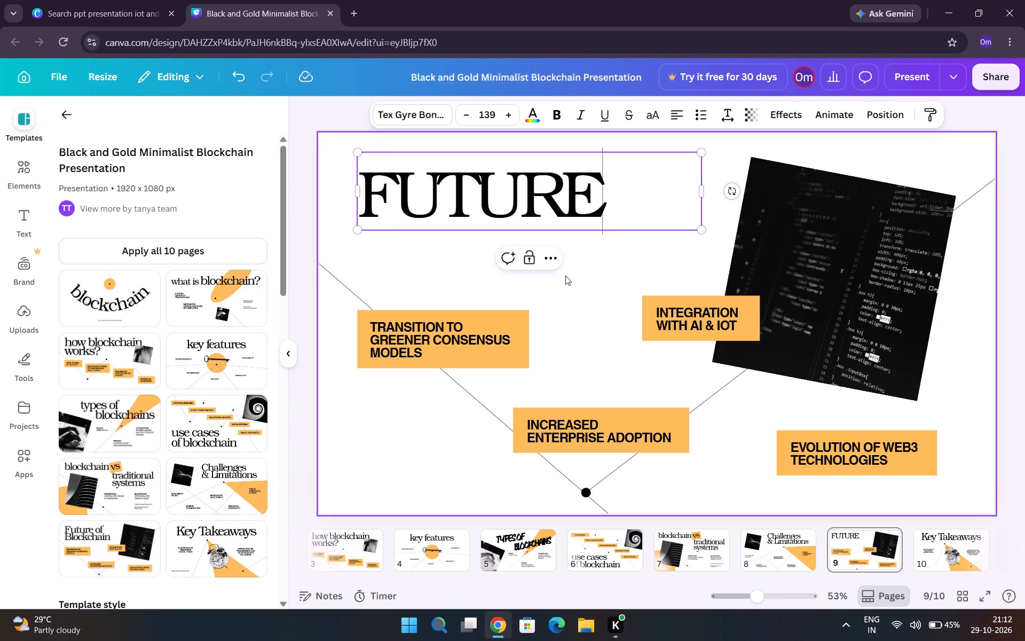
pyautogui.press('Return')
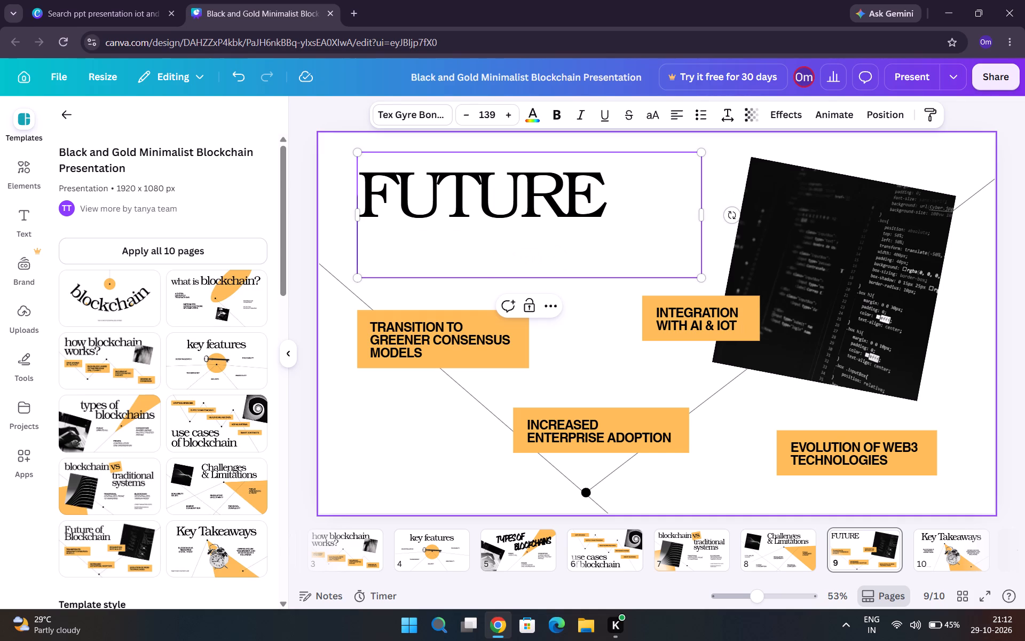
pyautogui.write('AND')
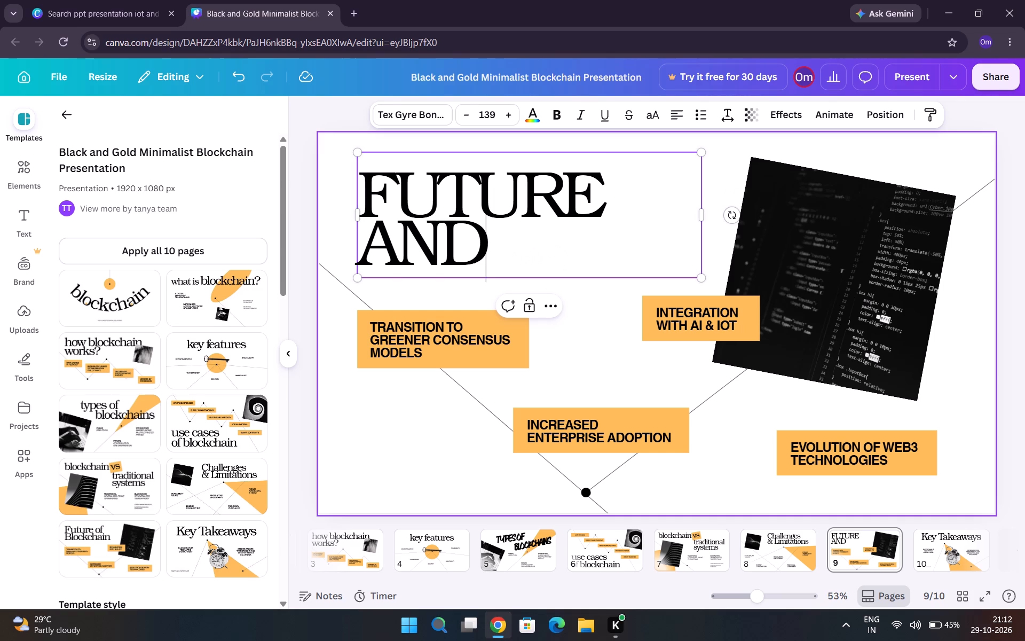
pyautogui.press('space')
pyautogui.write('BLOCK')
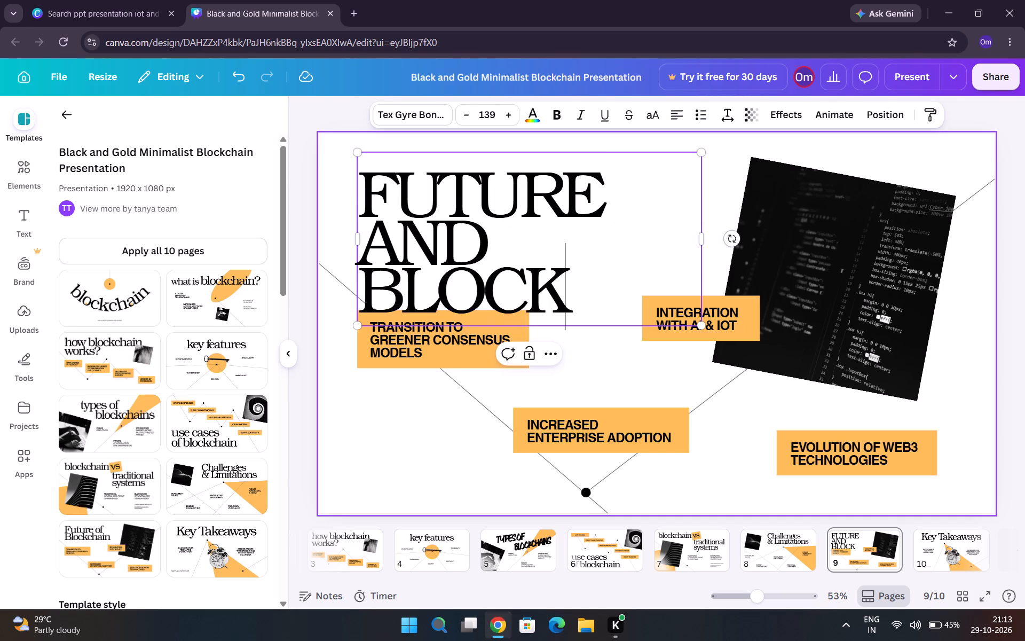
pyautogui.write('CHAIN')
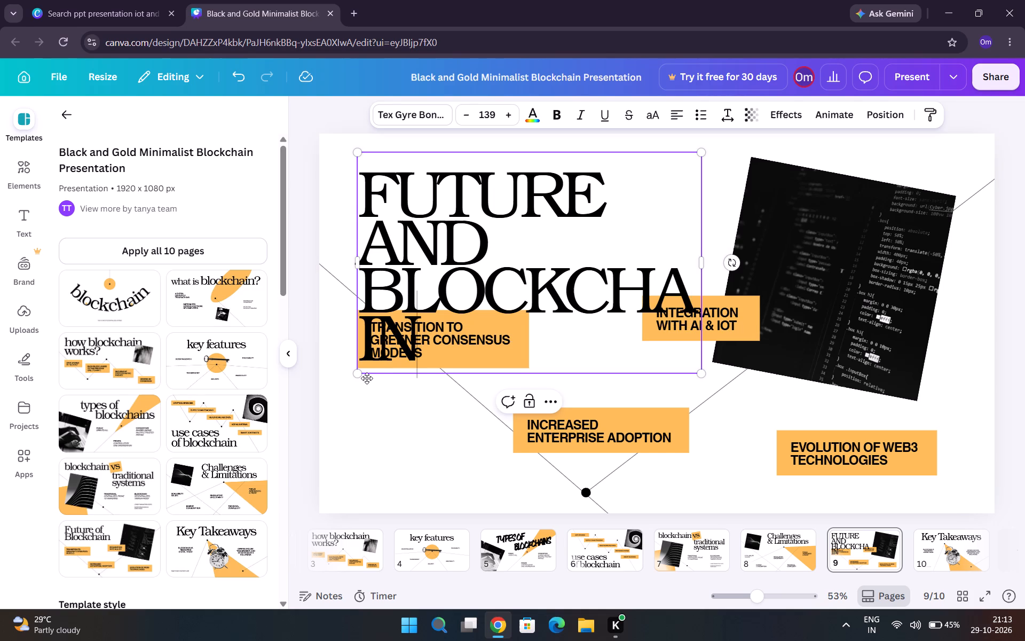
# Shrink the slide 9 heading to font size 88 and widen its text box until "BLOCKCHAIN" fits on one line.
pyautogui.moveTo(360, 373); pyautogui.dragTo(456, 247)
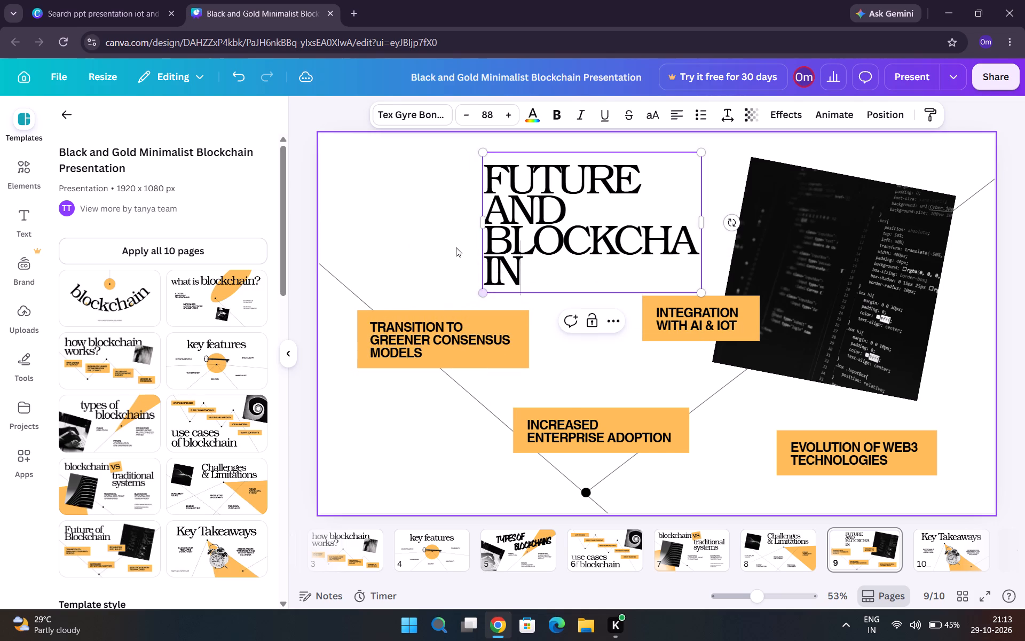
pyautogui.moveTo(481, 220); pyautogui.dragTo(369, 225)
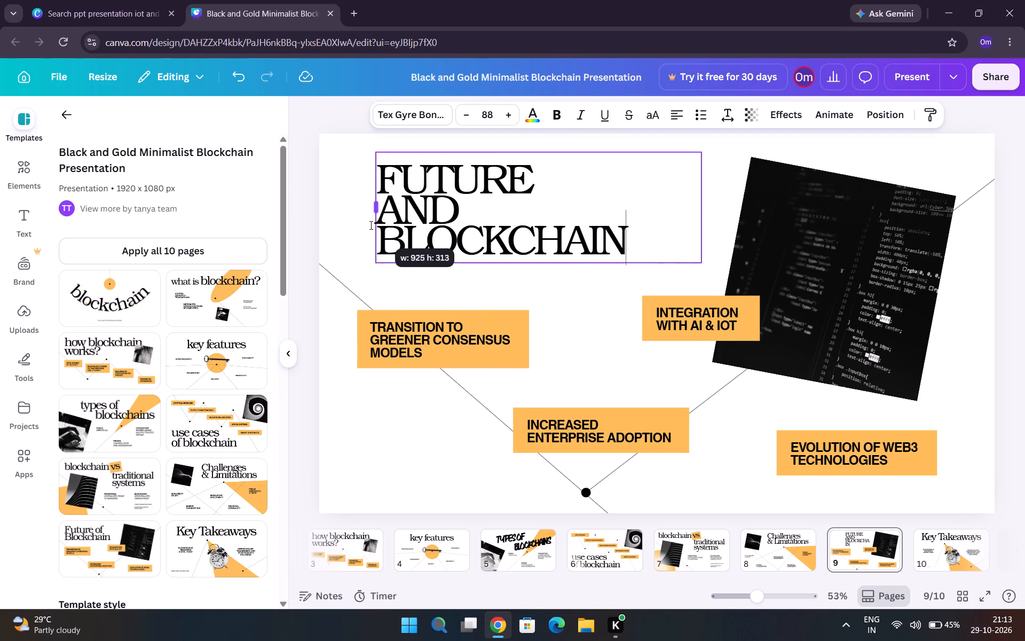
pyautogui.moveTo(369, 225); pyautogui.dragTo(362, 225)
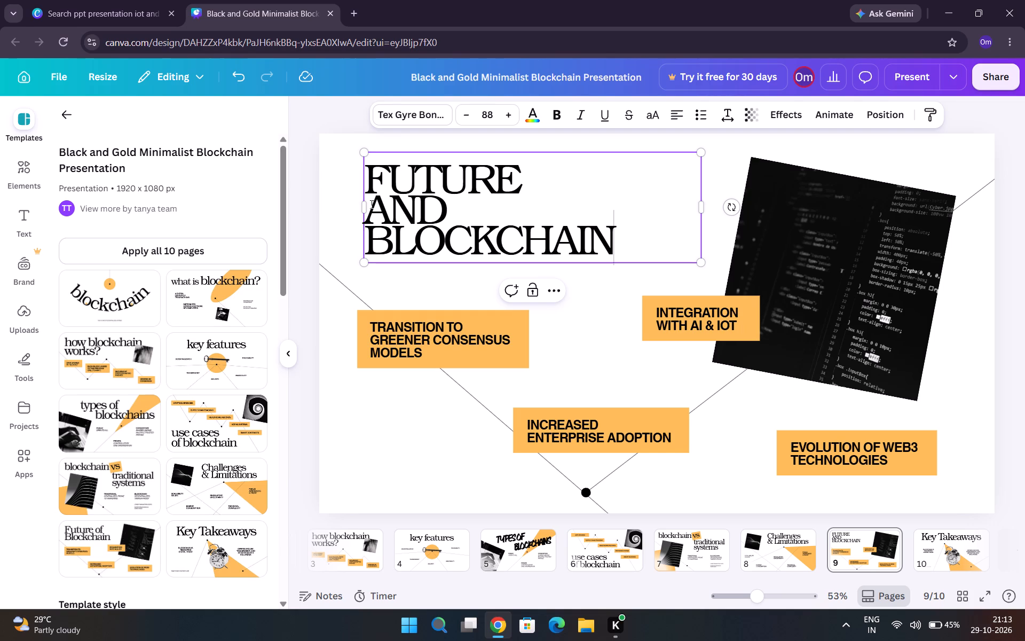
# Indent the "AND" line of the slide 9 heading with two spaces.
pyautogui.click(370, 204)
pyautogui.click(365, 204)
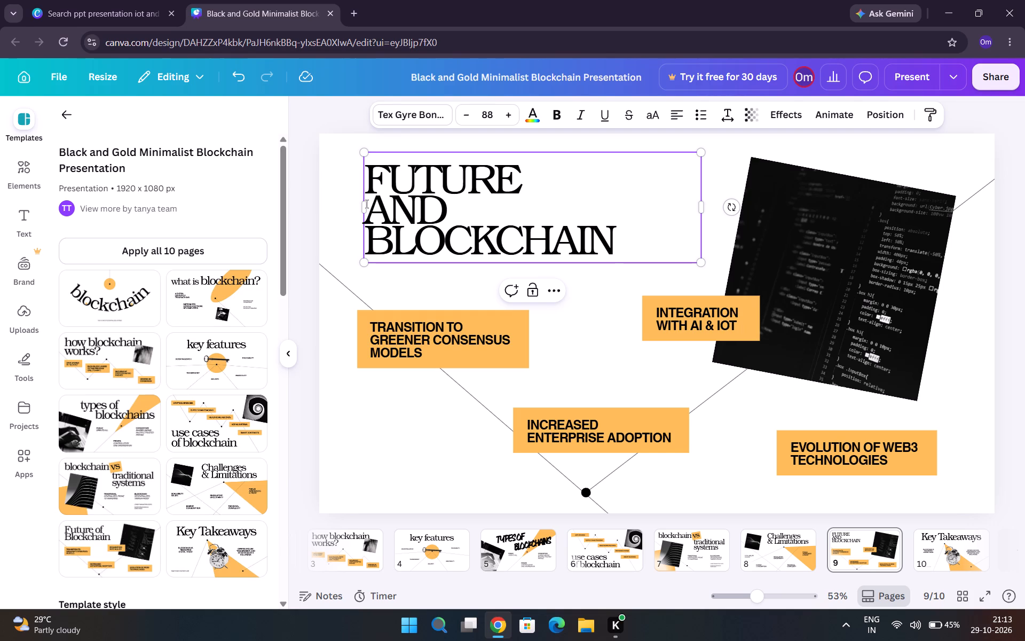
pyautogui.doubleClick(369, 204)
pyautogui.click(369, 204)
pyautogui.press('space')
pyautogui.press('space')
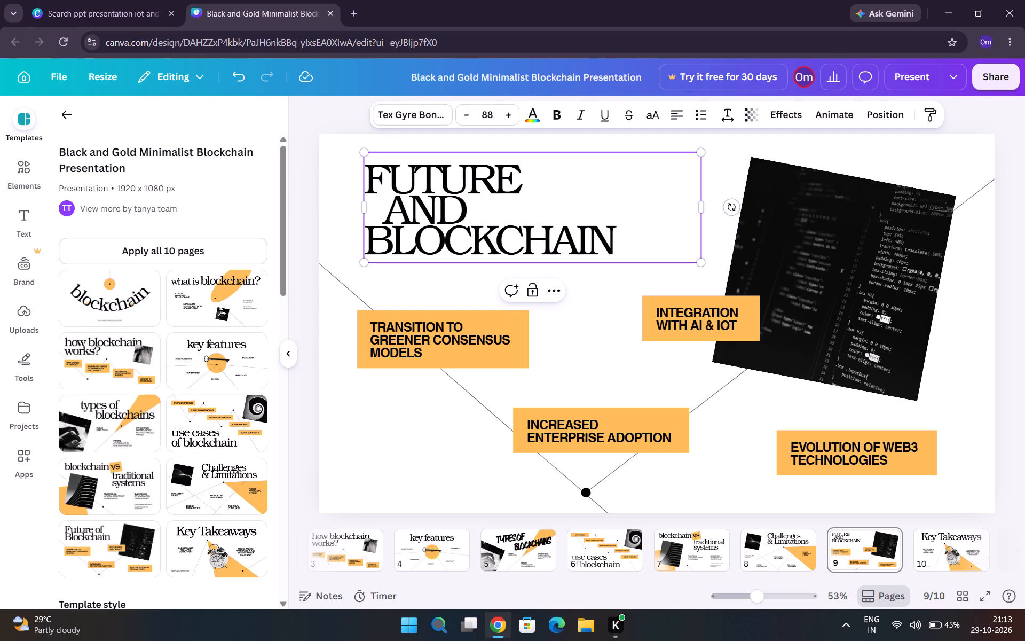
# Make the words "FUTURE" and "AND" in the slide 9 heading bold.
pyautogui.moveTo(367, 176); pyautogui.dragTo(522, 176)
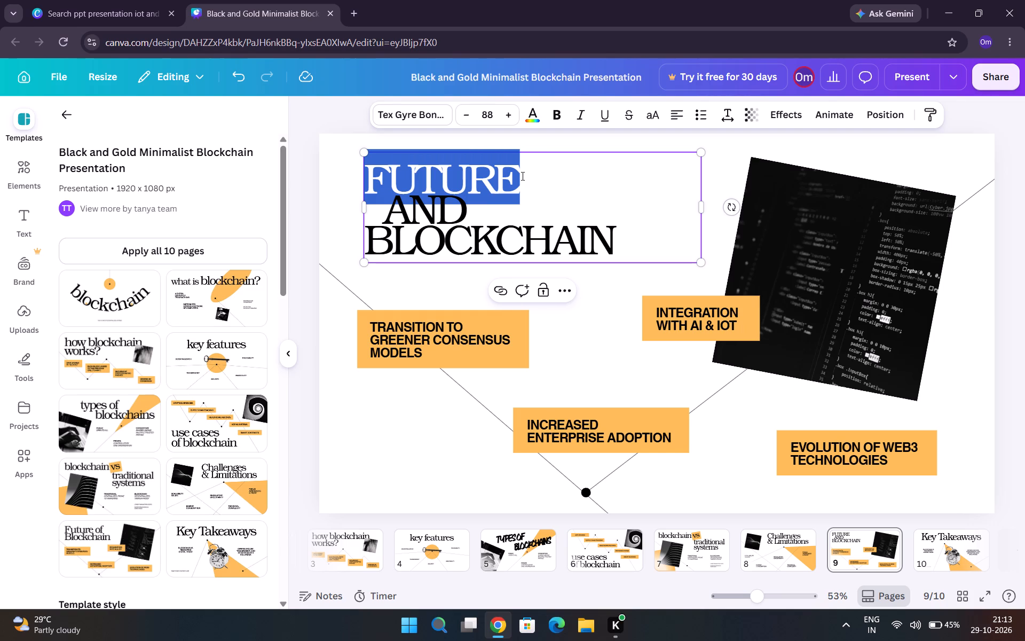
pyautogui.click(558, 123)
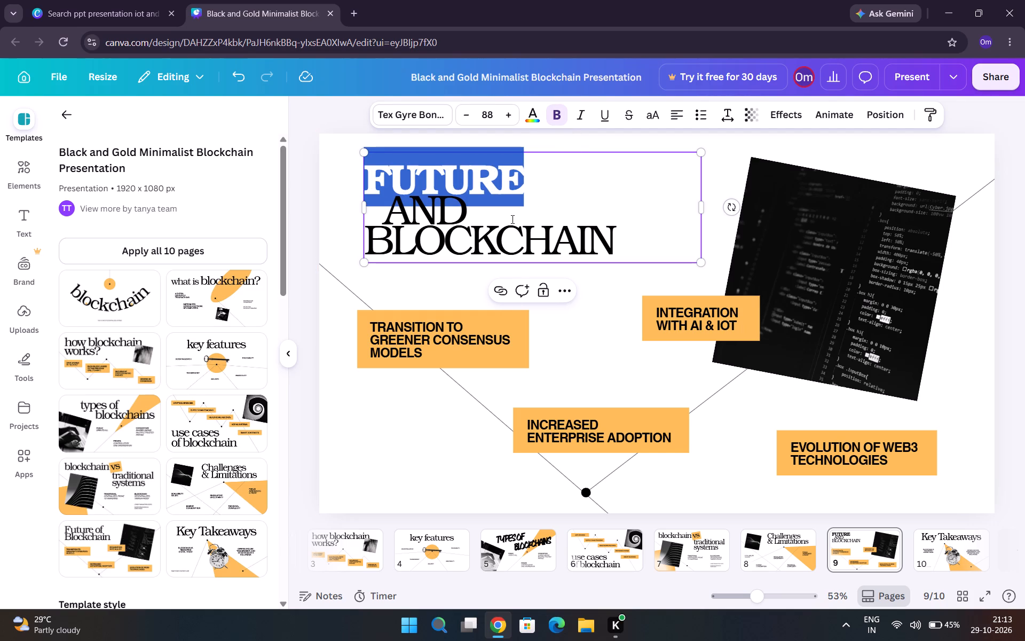
pyautogui.click(552, 219)
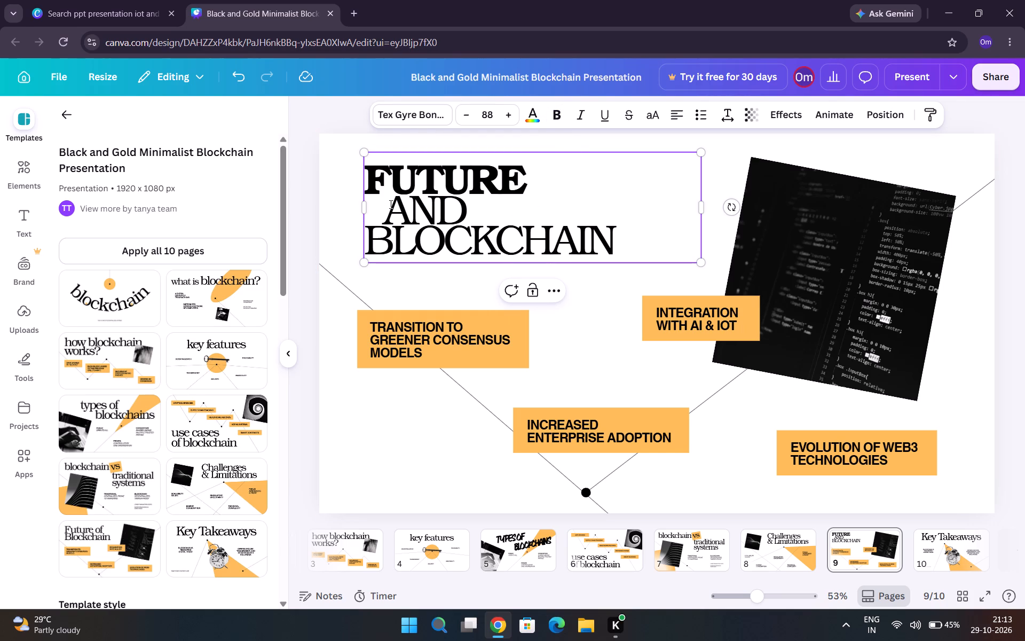
pyautogui.moveTo(390, 204); pyautogui.dragTo(467, 209)
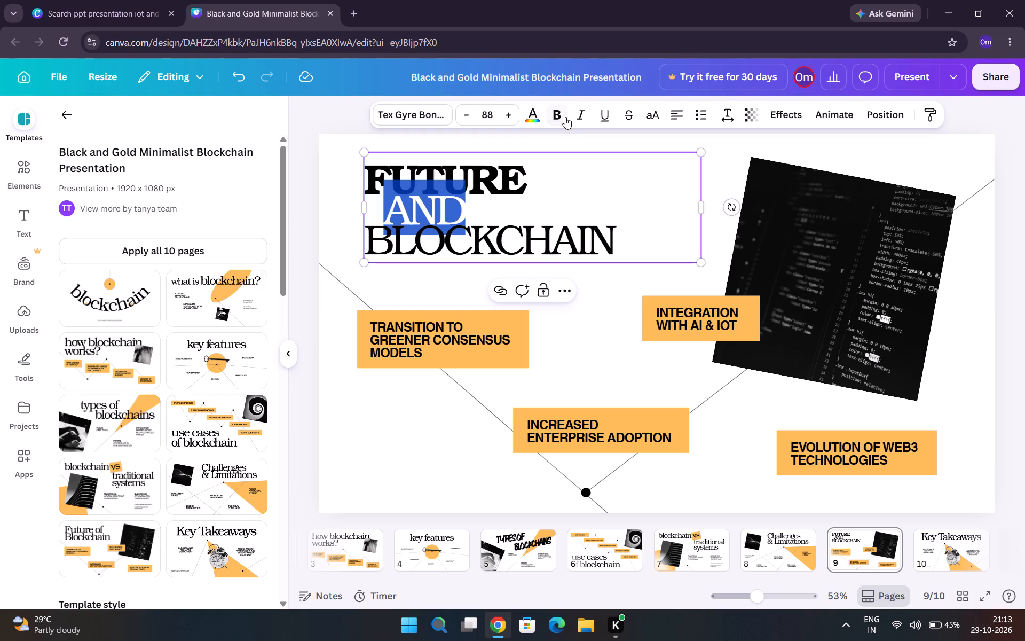
pyautogui.click(561, 111)
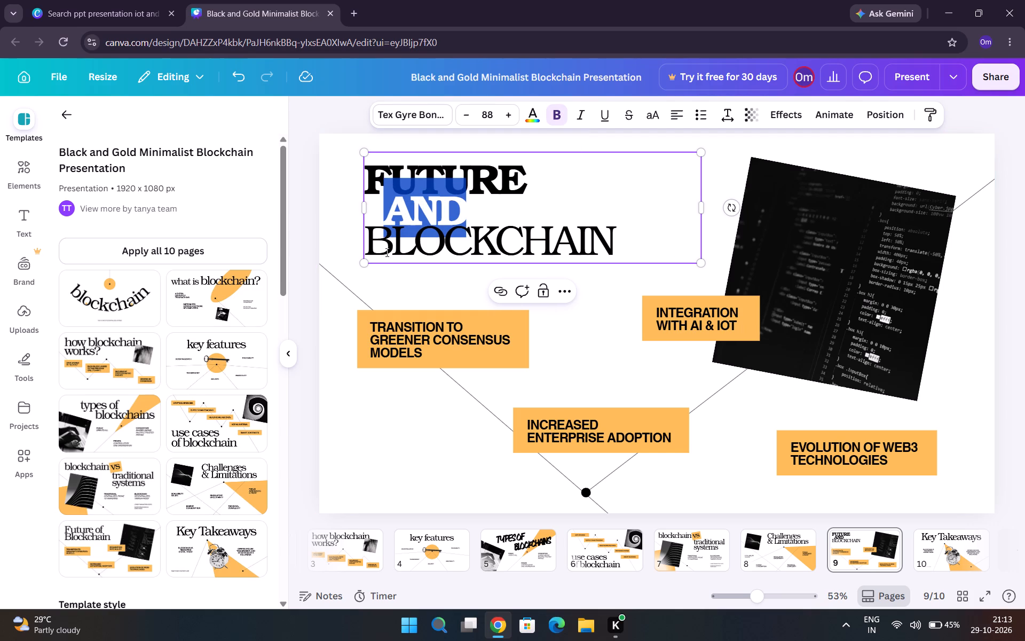
pyautogui.click(556, 195)
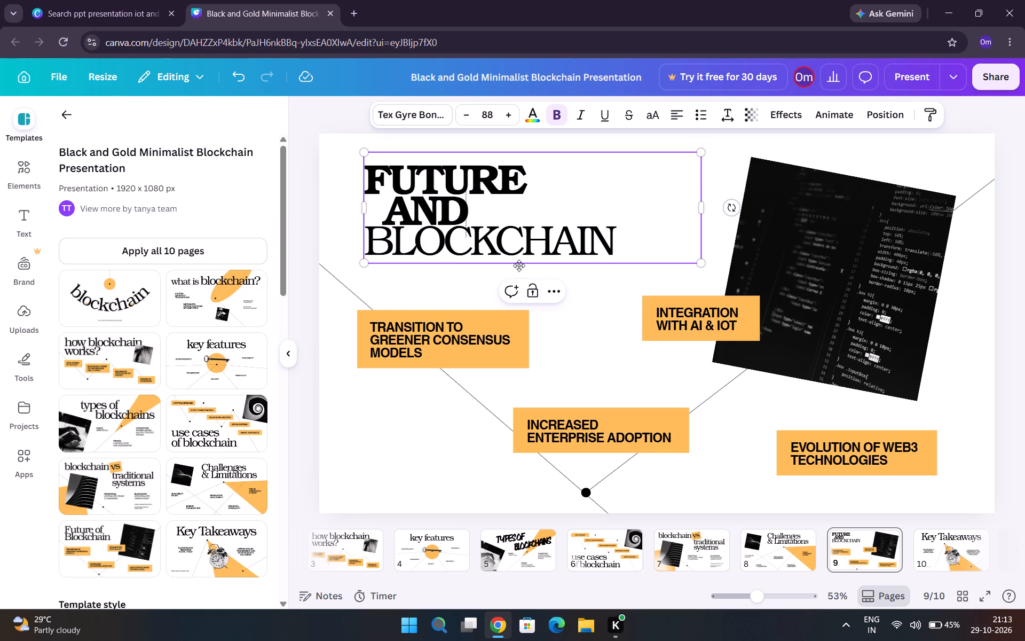
# Nudge the heading box to align with the photo's top edge and the "Transition to greener consensus models" text's left edge.
pyautogui.moveTo(519, 265); pyautogui.dragTo(524, 271)
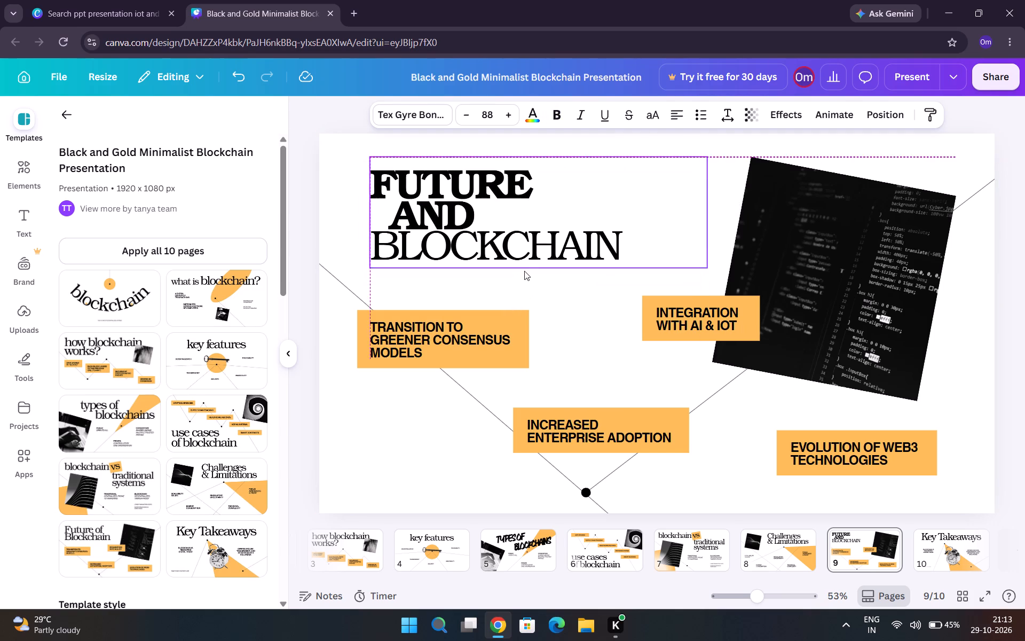
pyautogui.moveTo(524, 271); pyautogui.dragTo(525, 270)
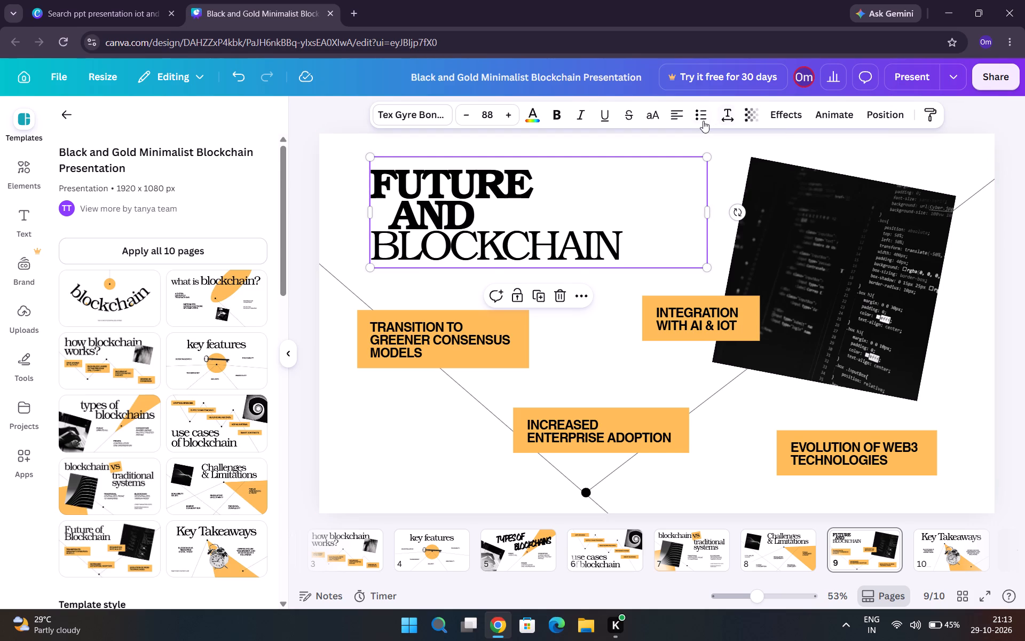
# Centre-align the text of the slide 9 heading.
pyautogui.click(680, 117)
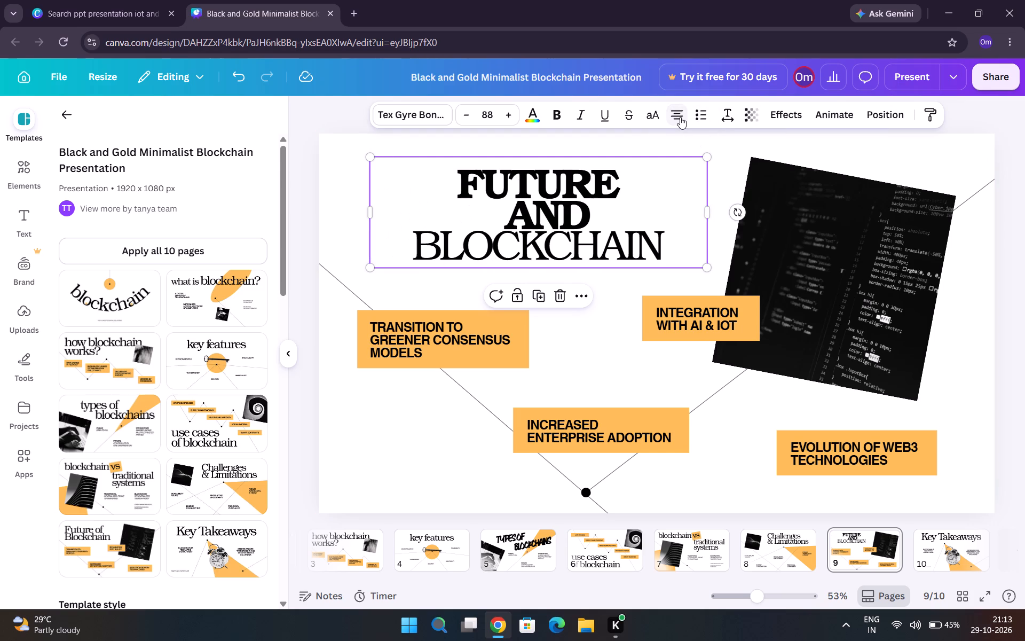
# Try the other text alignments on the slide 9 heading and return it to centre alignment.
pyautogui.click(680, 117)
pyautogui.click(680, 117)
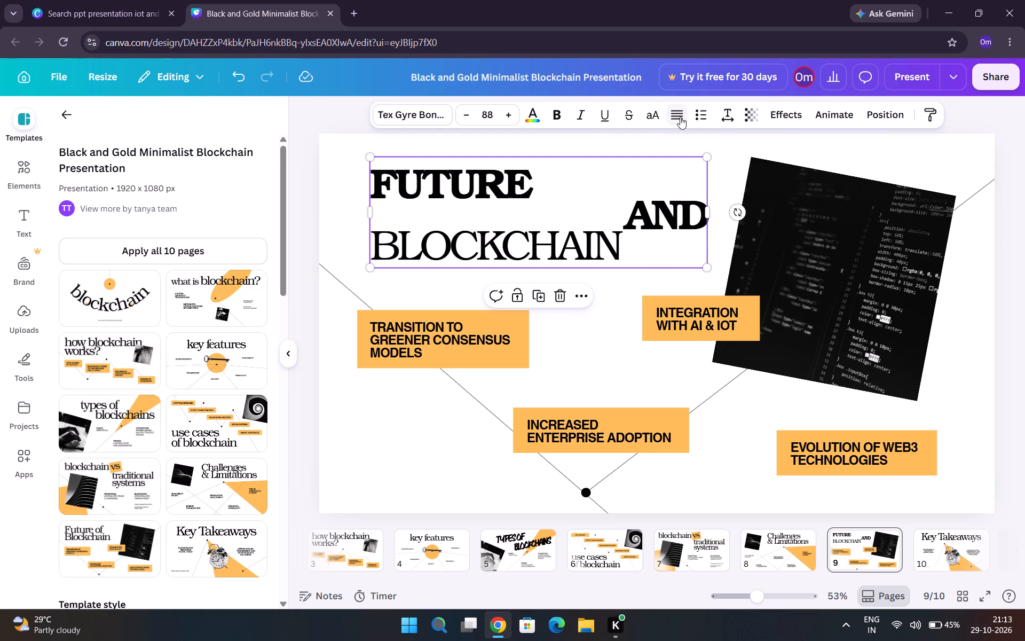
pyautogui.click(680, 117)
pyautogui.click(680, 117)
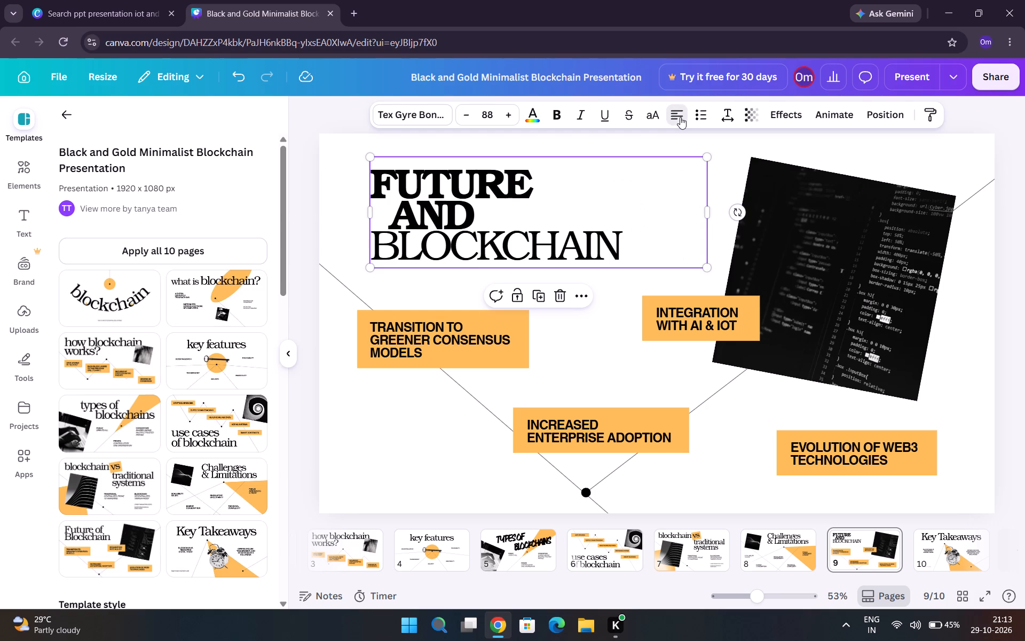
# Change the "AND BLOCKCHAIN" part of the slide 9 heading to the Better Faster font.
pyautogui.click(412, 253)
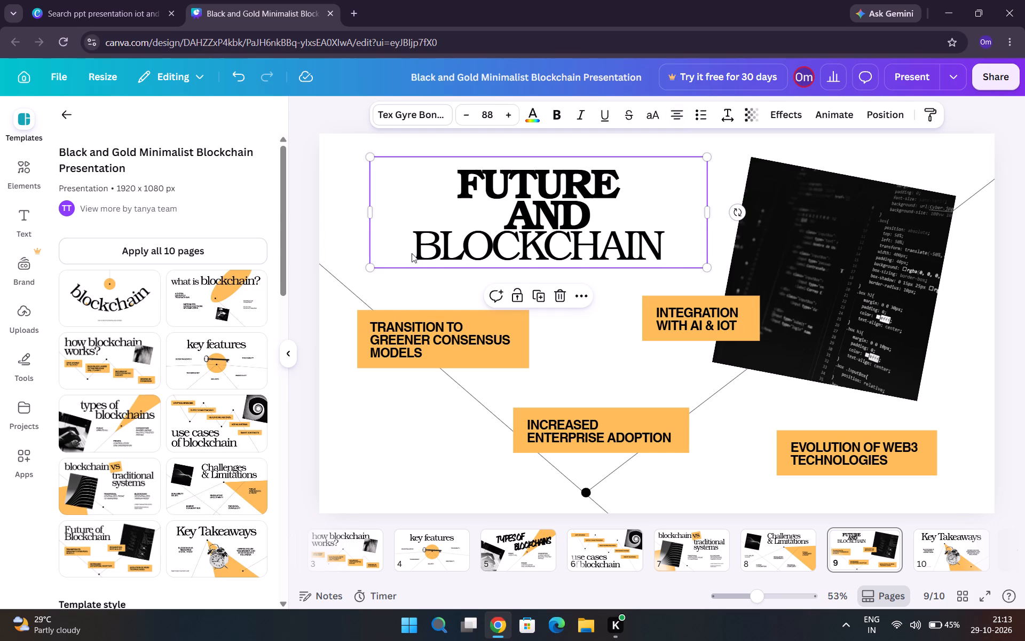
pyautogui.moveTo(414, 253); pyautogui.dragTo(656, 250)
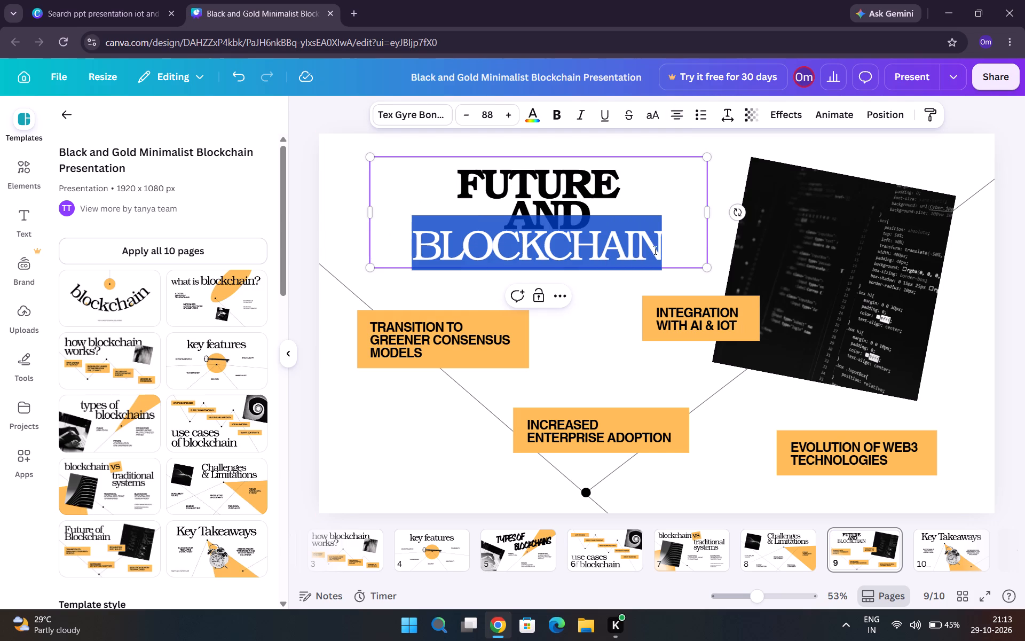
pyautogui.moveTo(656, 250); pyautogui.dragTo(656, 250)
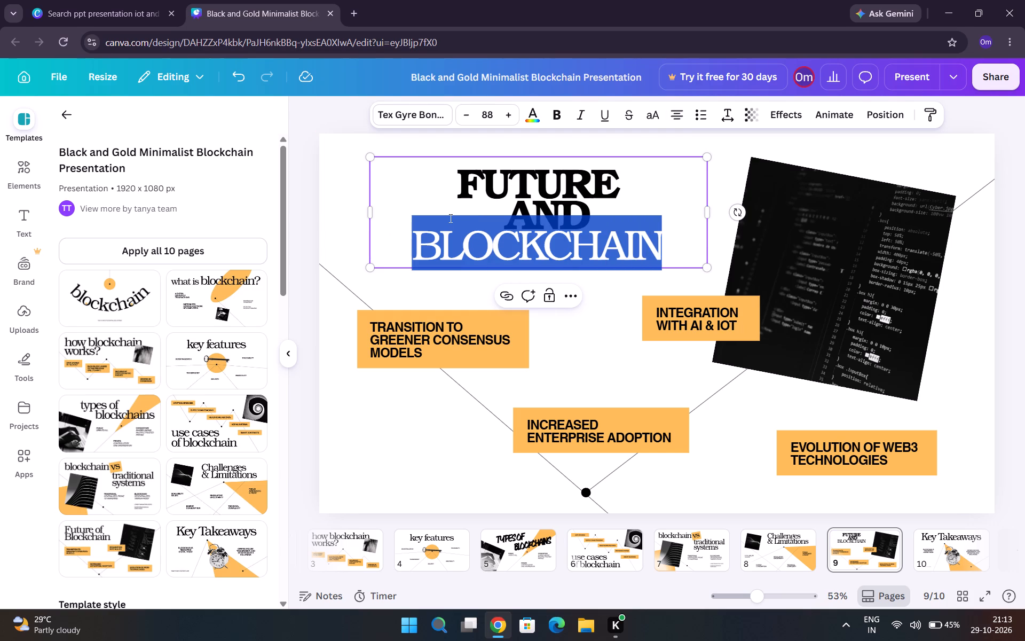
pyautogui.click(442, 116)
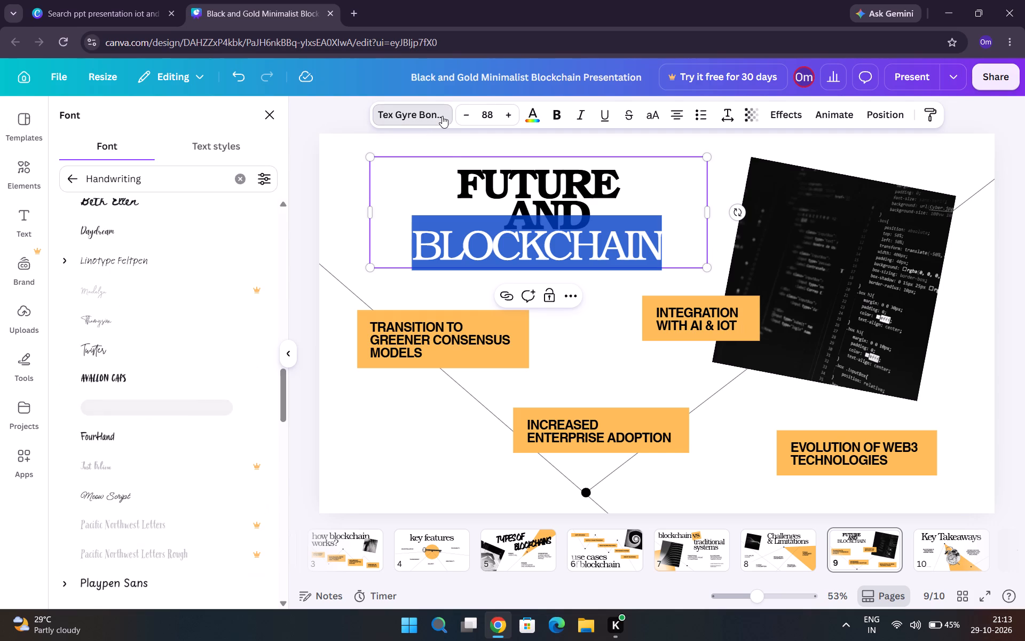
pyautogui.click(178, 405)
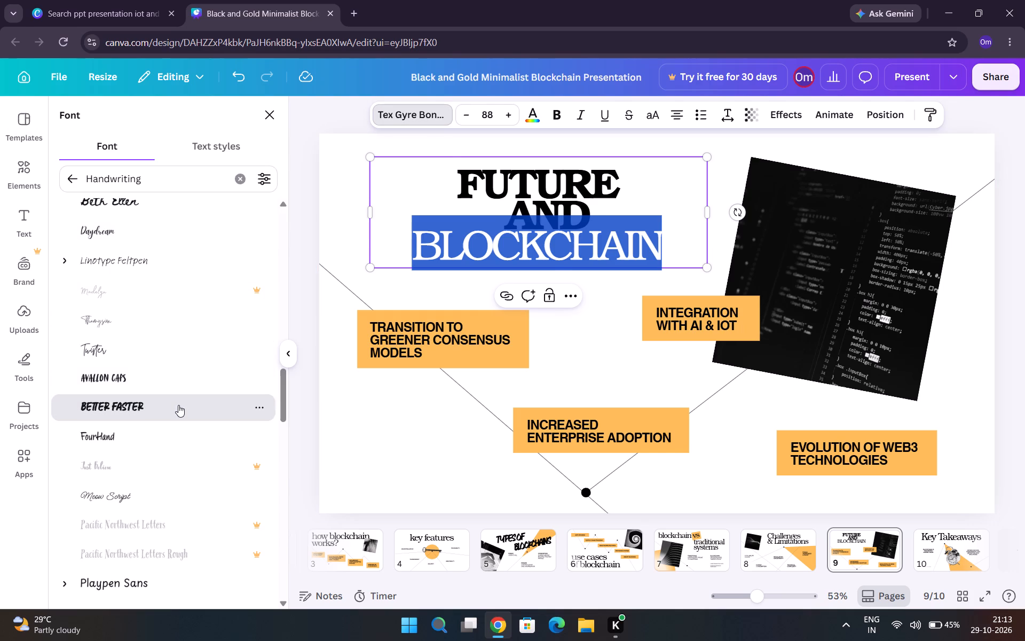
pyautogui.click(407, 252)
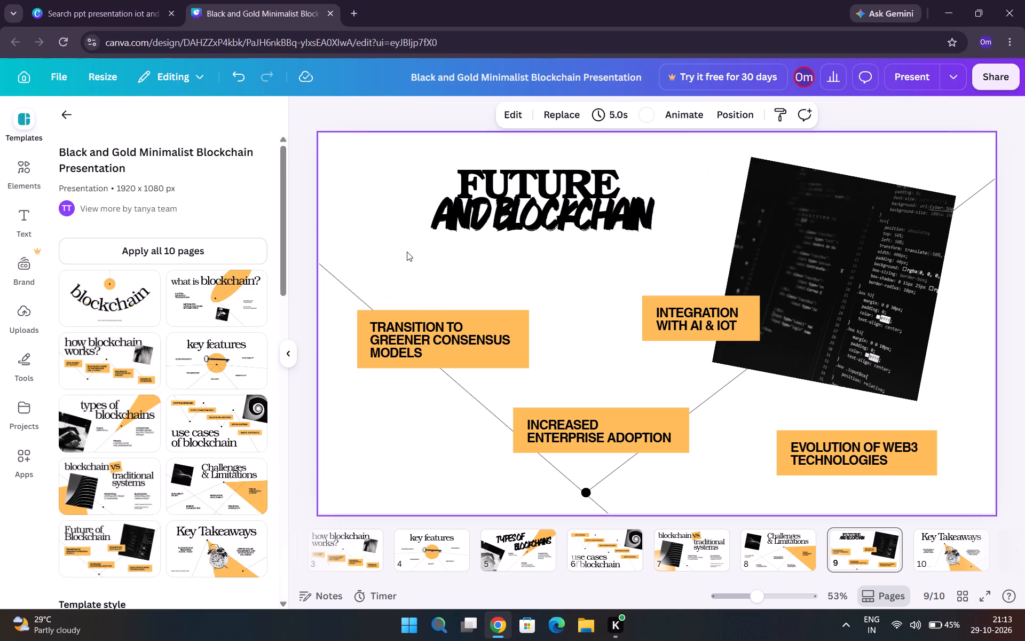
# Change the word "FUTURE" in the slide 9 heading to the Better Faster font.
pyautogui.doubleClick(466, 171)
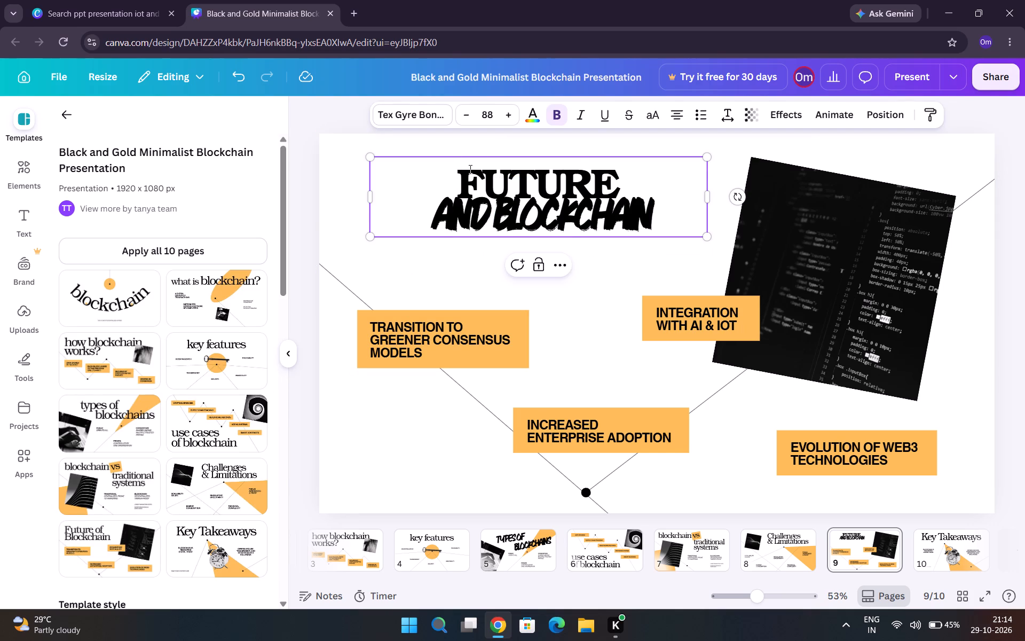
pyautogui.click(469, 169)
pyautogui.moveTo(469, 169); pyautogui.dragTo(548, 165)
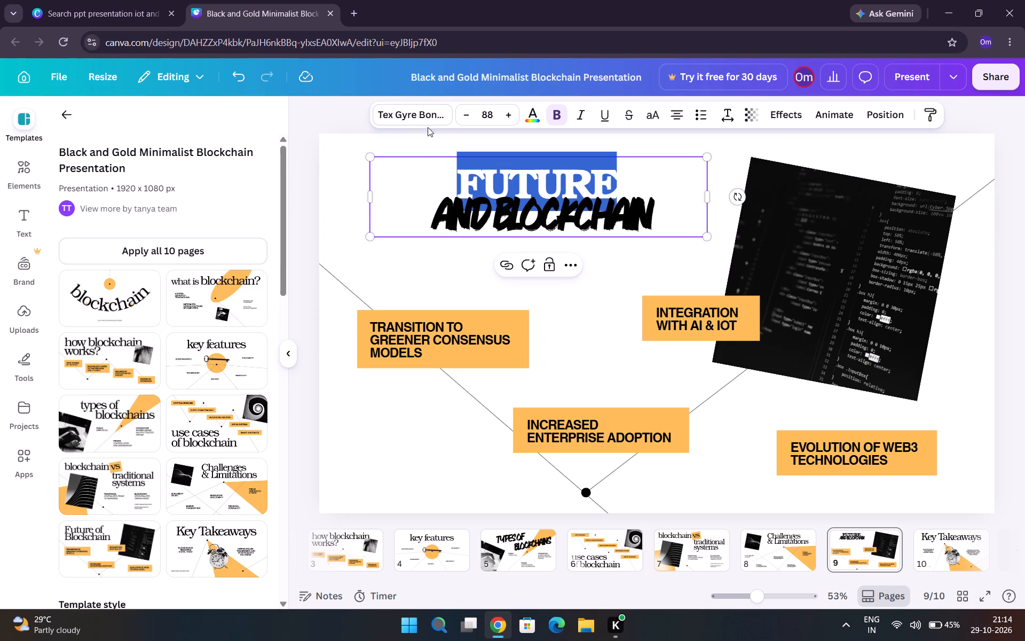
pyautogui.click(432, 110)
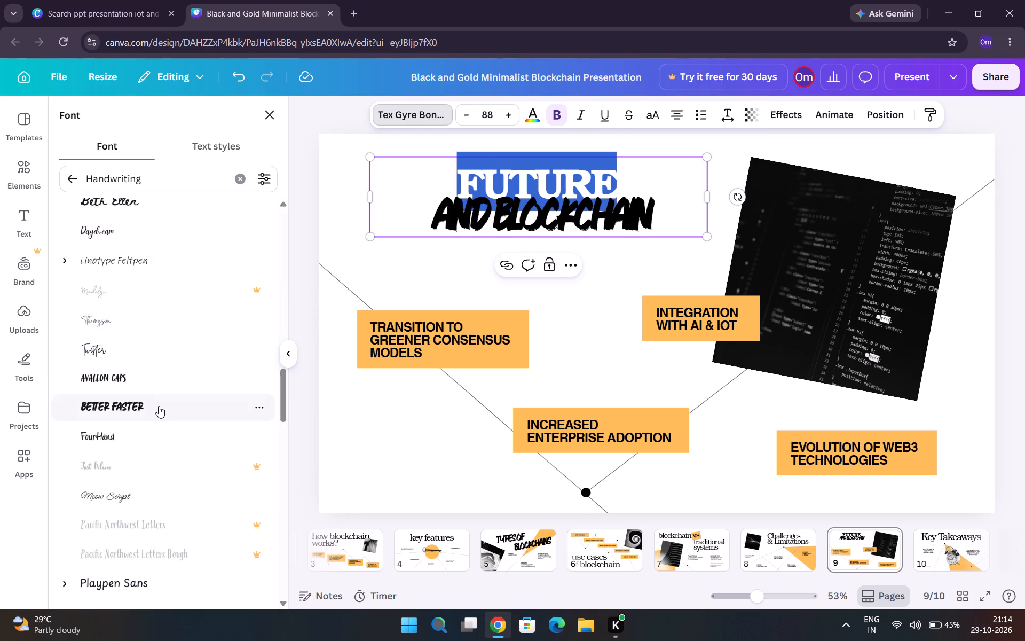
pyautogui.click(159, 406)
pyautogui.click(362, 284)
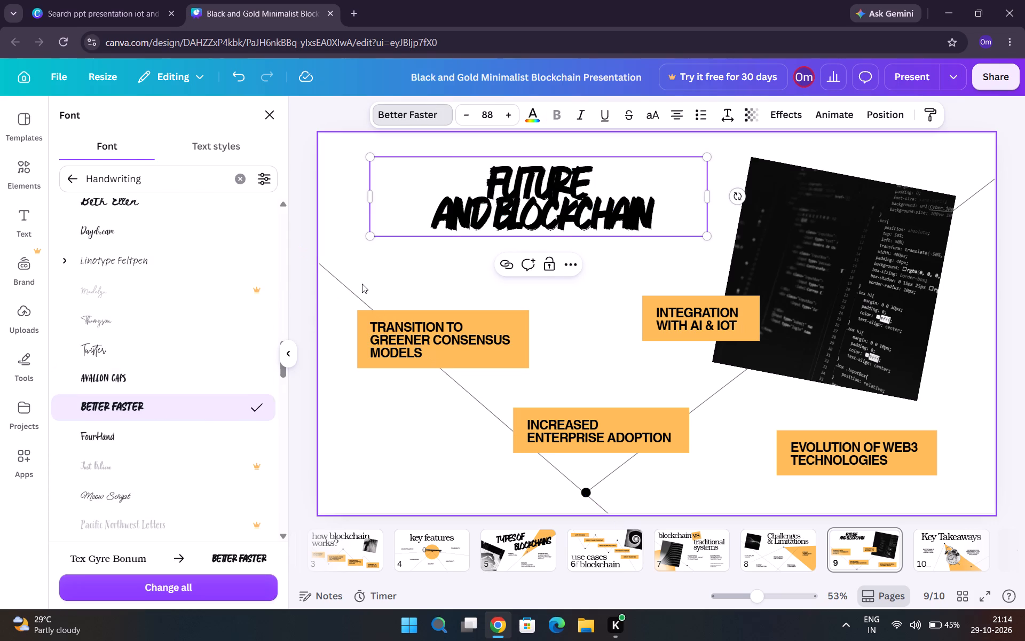
# Move the slide 9 heading slightly down and scale it down to a font size of about 81.3.
pyautogui.click(475, 209)
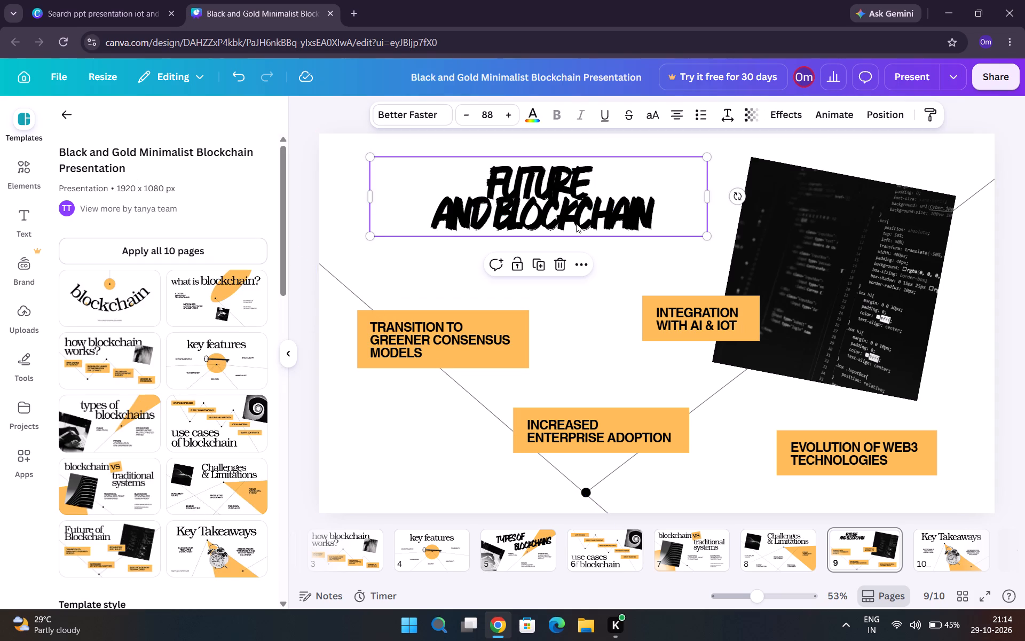
pyautogui.click(704, 229)
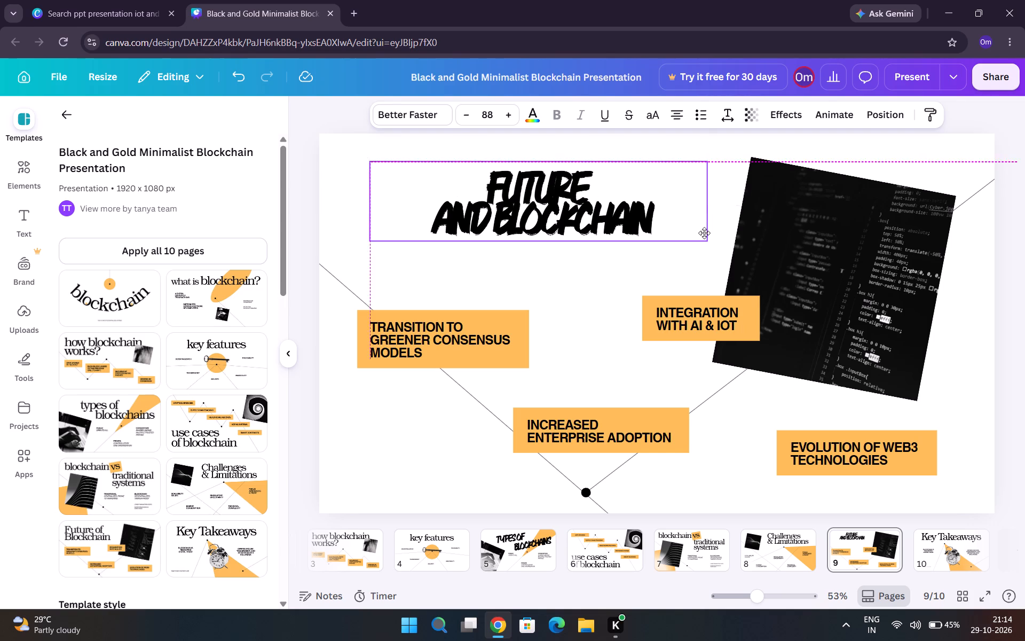
pyautogui.click(704, 233)
pyautogui.moveTo(708, 244); pyautogui.dragTo(680, 247)
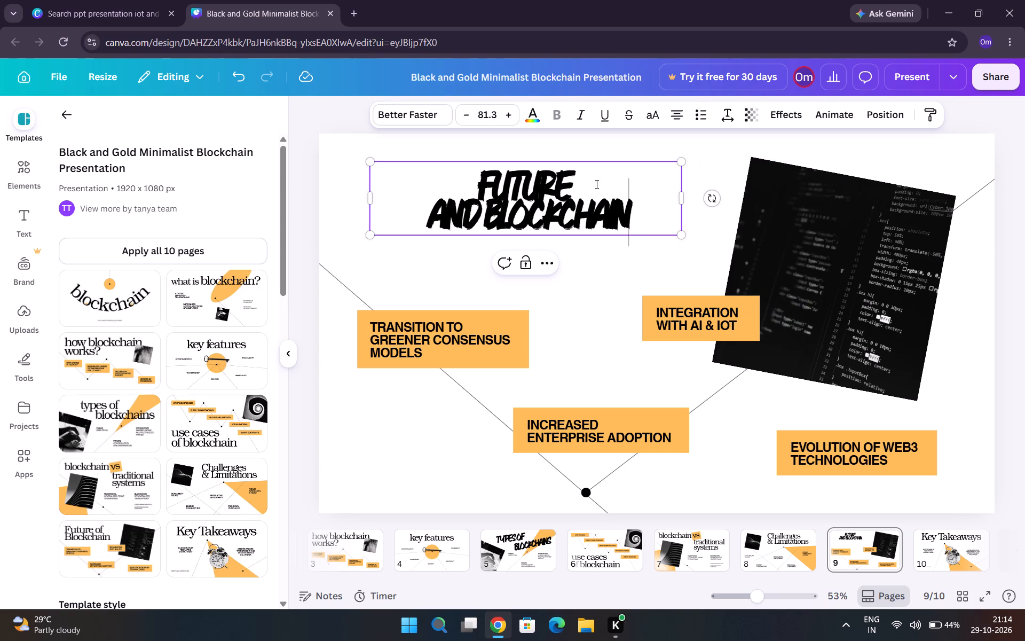
# Insert an empty line between "FUTURE" and "AND BLOCKCHAIN" in the slide 9 heading.
pyautogui.click(592, 176)
pyautogui.press('Return')
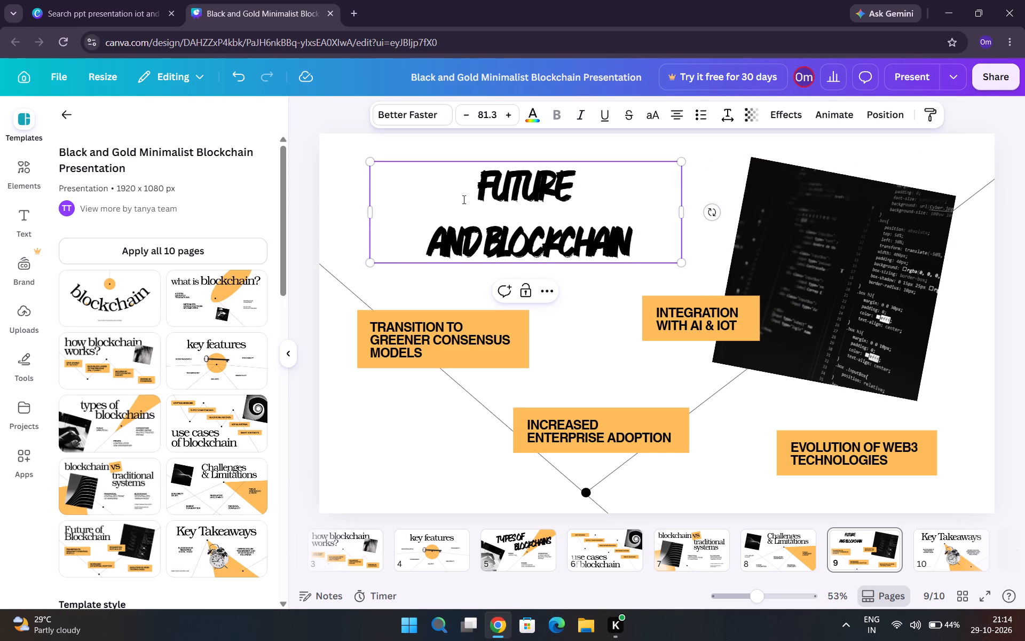
# Select all the text of the slide 9 heading and change its font to the handwriting font Coming Soon.
pyautogui.moveTo(463, 199); pyautogui.dragTo(474, 177)
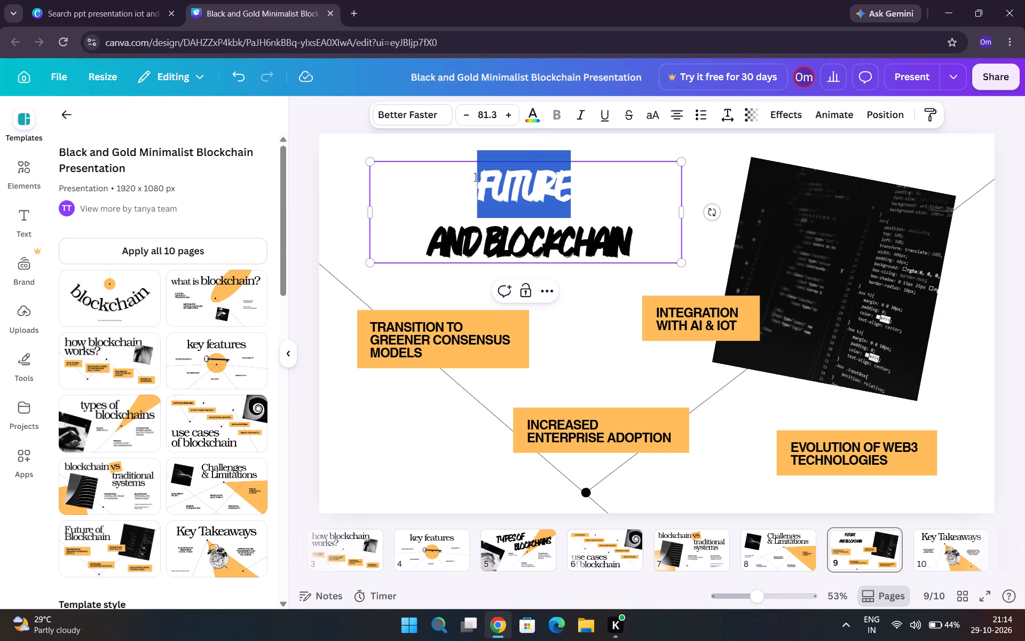
pyautogui.moveTo(474, 177); pyautogui.dragTo(433, 217)
pyautogui.click(464, 188)
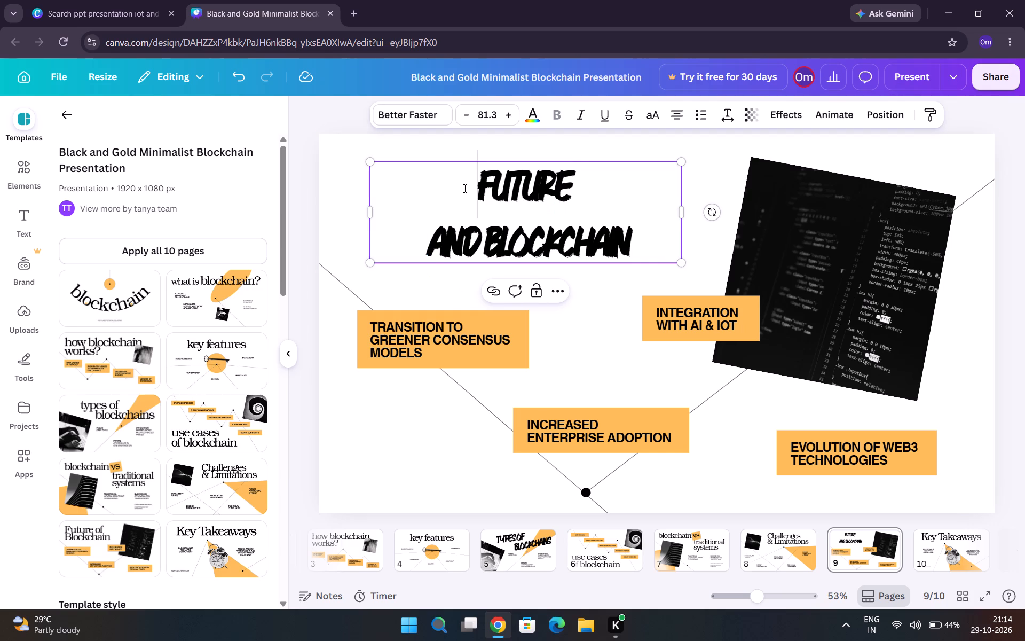
pyautogui.moveTo(464, 188); pyautogui.dragTo(532, 241)
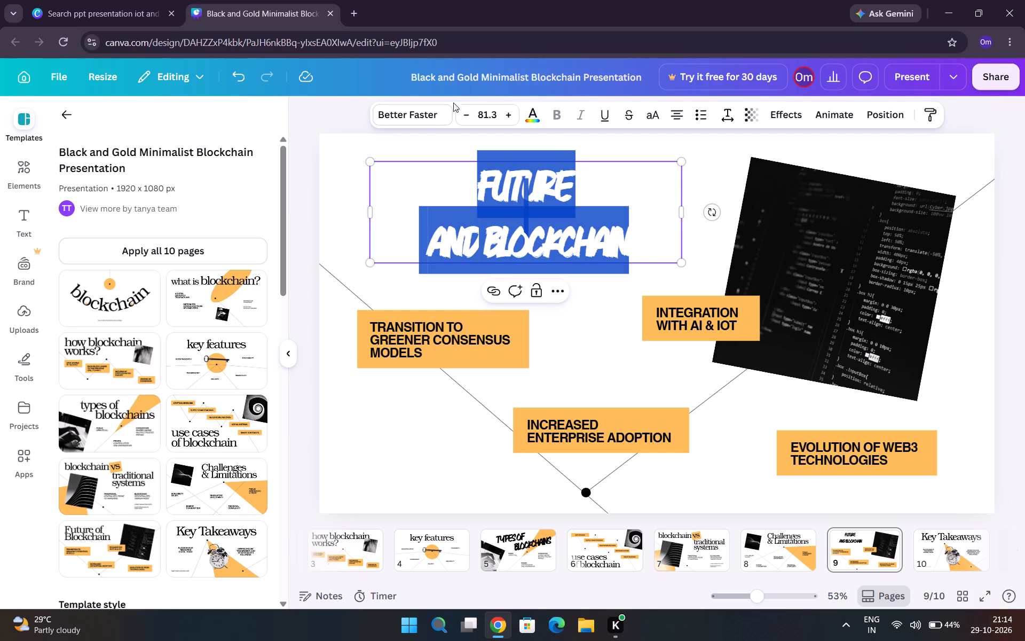
pyautogui.click(439, 111)
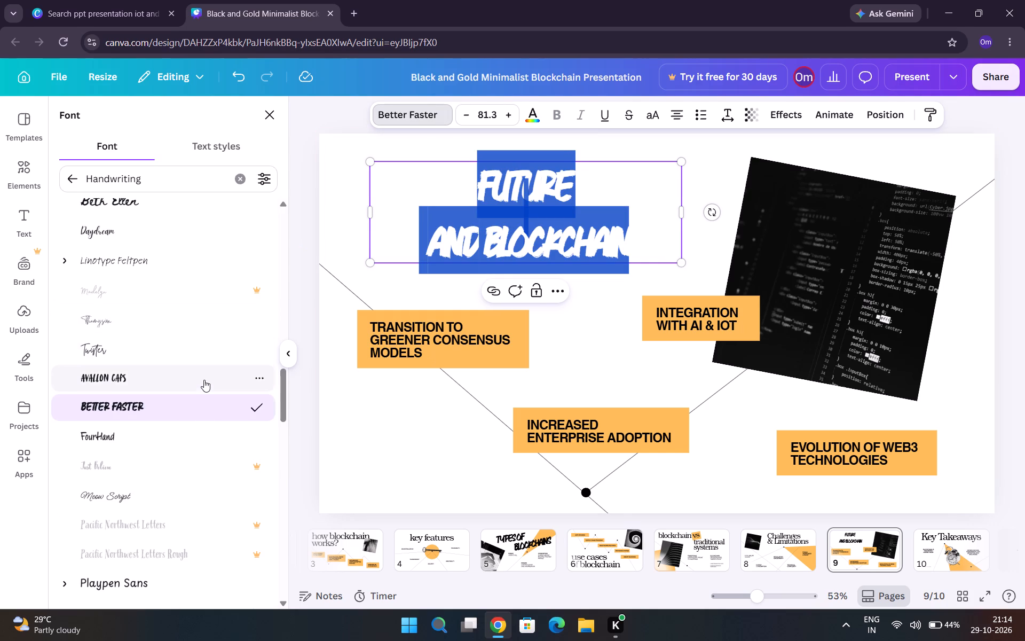
pyautogui.scroll(-7, 204, 380)
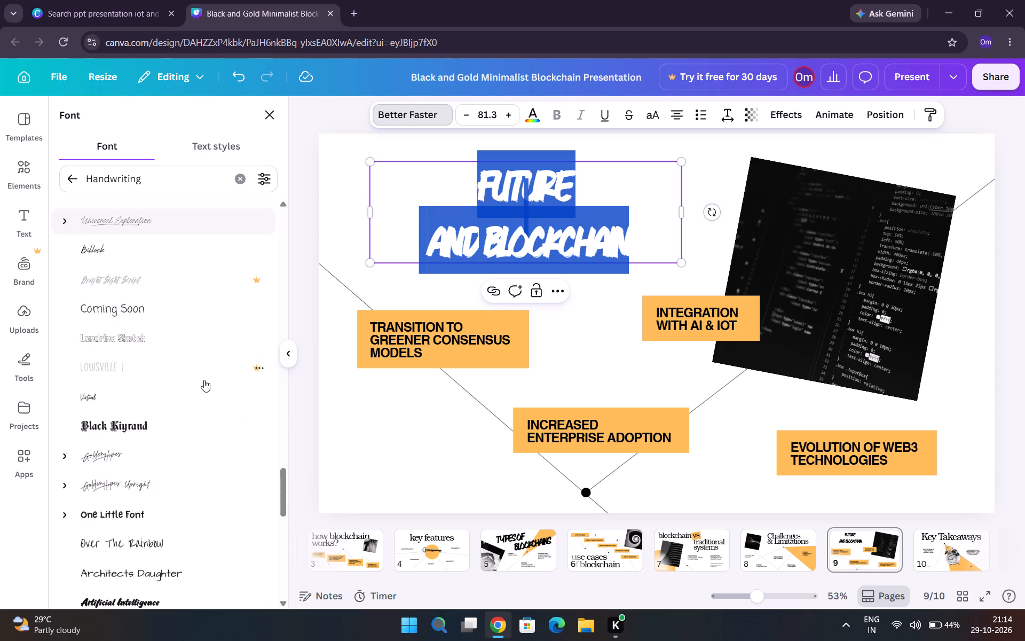
pyautogui.scroll(-1, 204, 380)
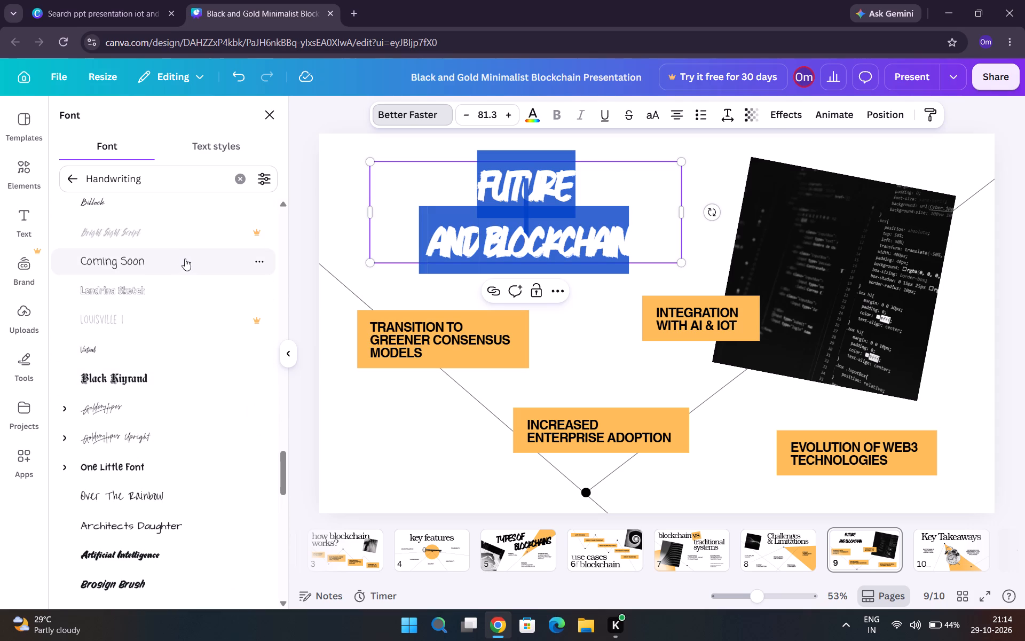
pyautogui.click(180, 261)
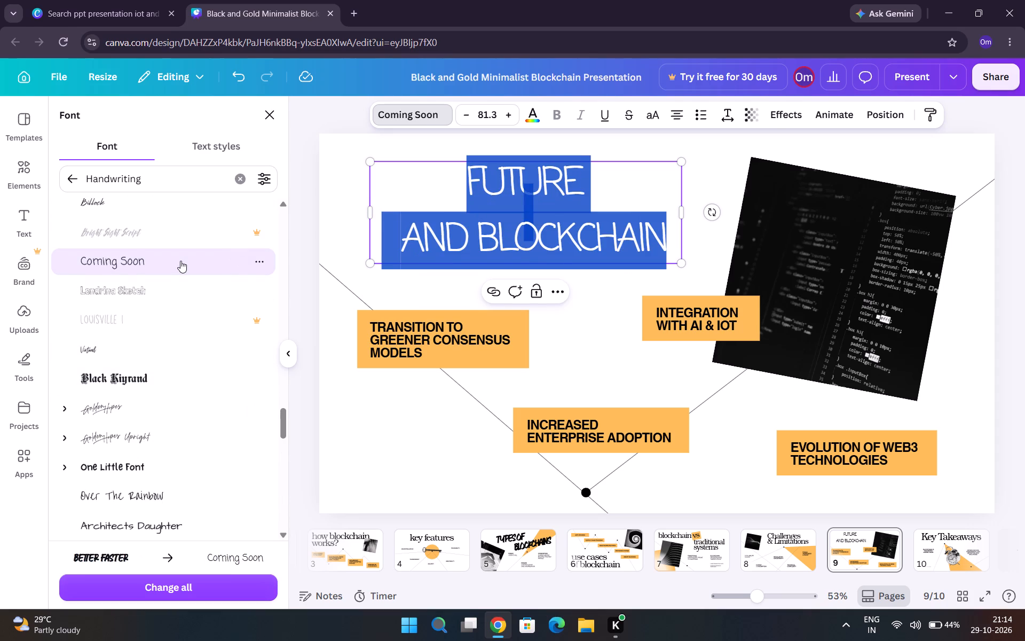
pyautogui.click(354, 198)
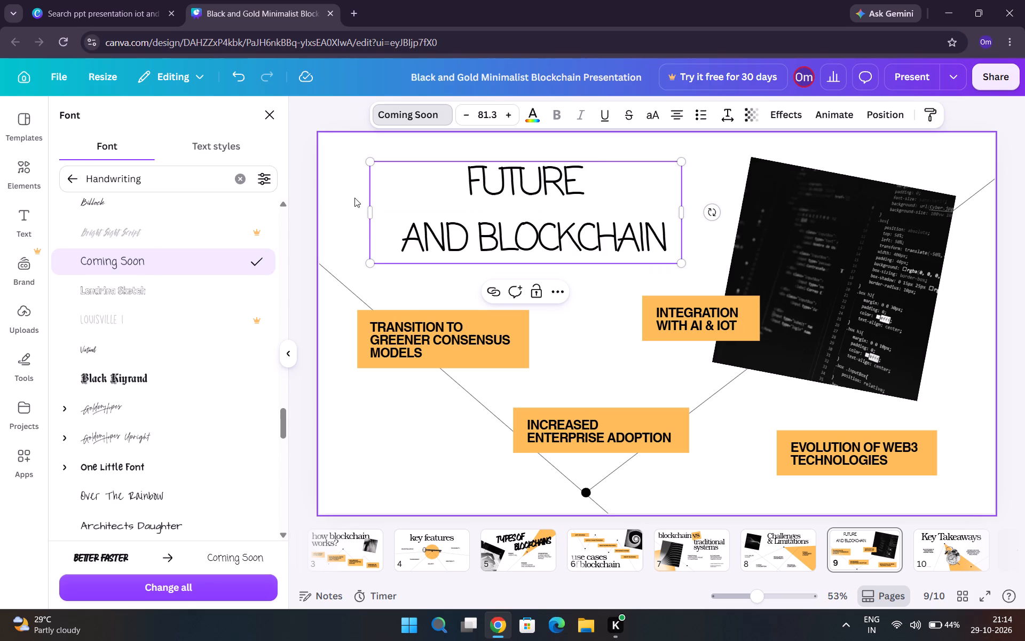
# Rotate the slide 9 heading about 7° counter-clockwise so that it slants upward towards the photo.
pyautogui.click(471, 217)
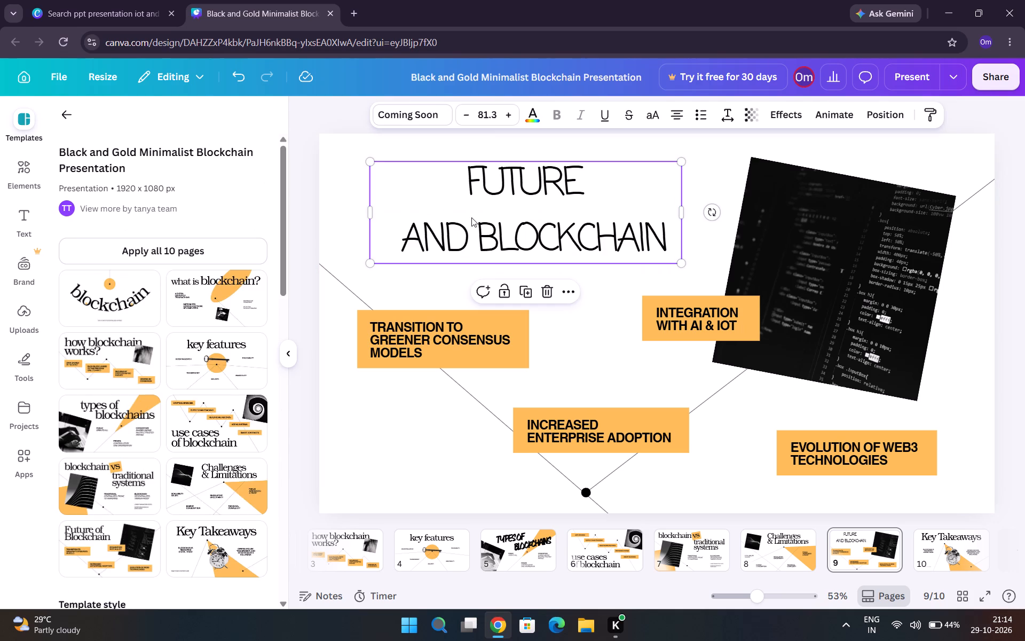
pyautogui.moveTo(716, 211); pyautogui.dragTo(713, 185)
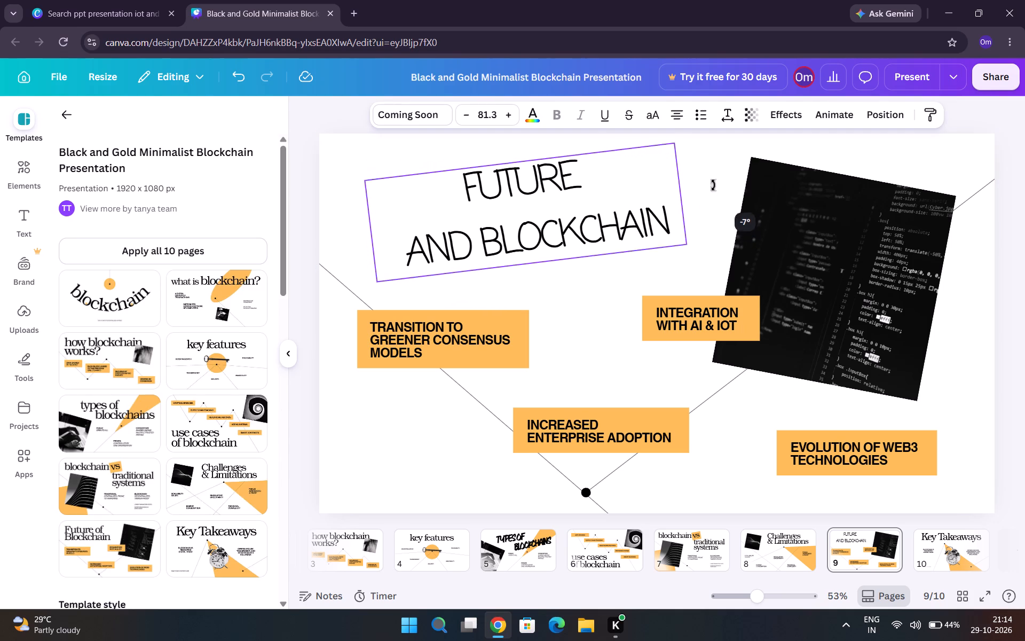
pyautogui.moveTo(713, 185); pyautogui.dragTo(713, 184)
pyautogui.click(651, 283)
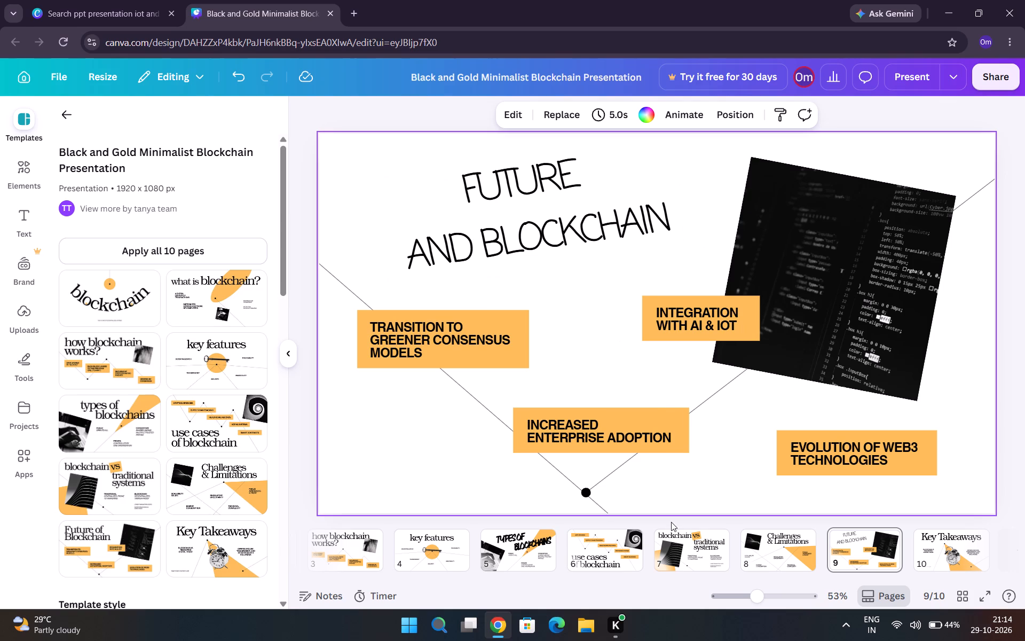
# On slide 10, replace the website address text at the bottom with "OMII TREMINAL".
pyautogui.click(920, 552)
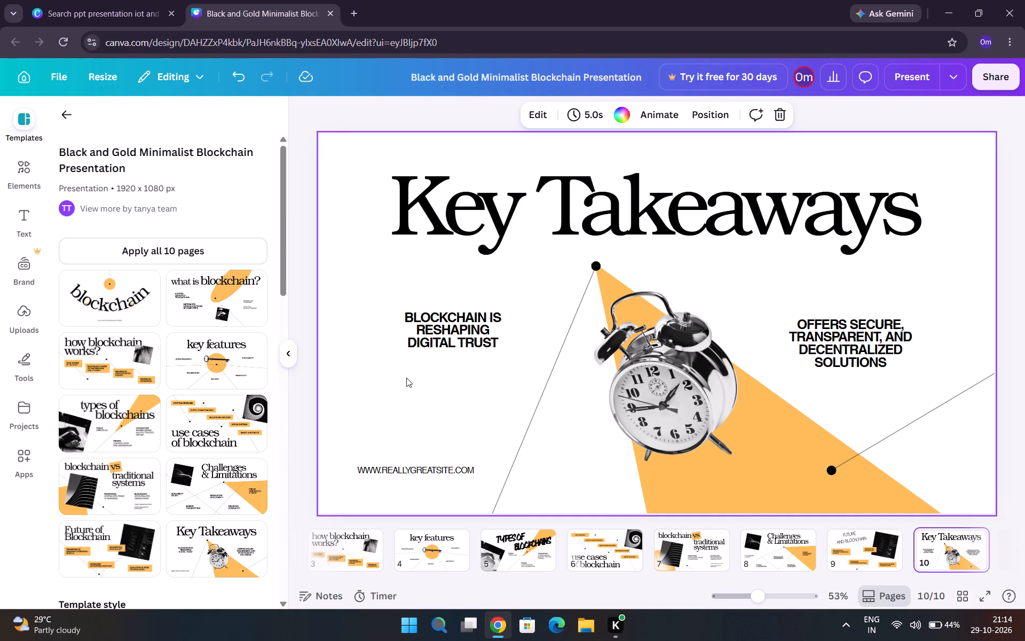
pyautogui.click(392, 473)
pyautogui.doubleClick(392, 473)
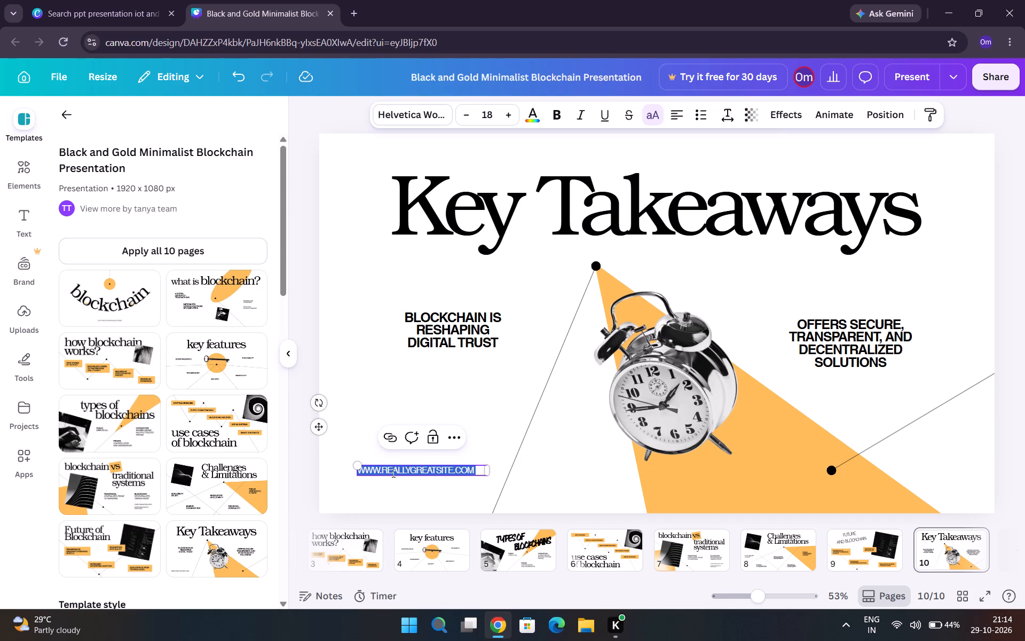
pyautogui.press('BackSpace')
pyautogui.write('OMII')
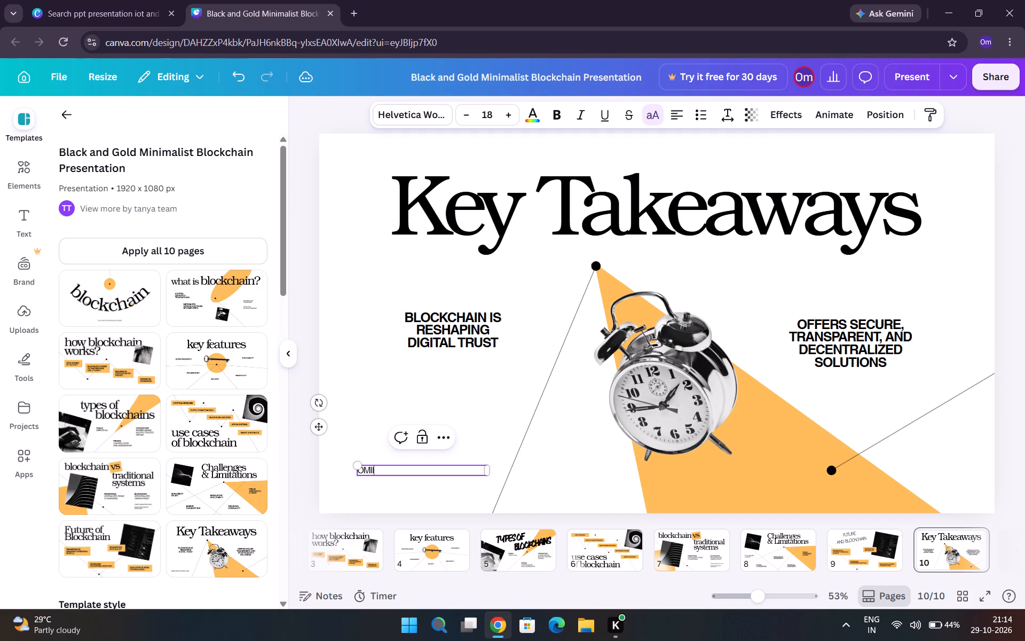
pyautogui.press('space')
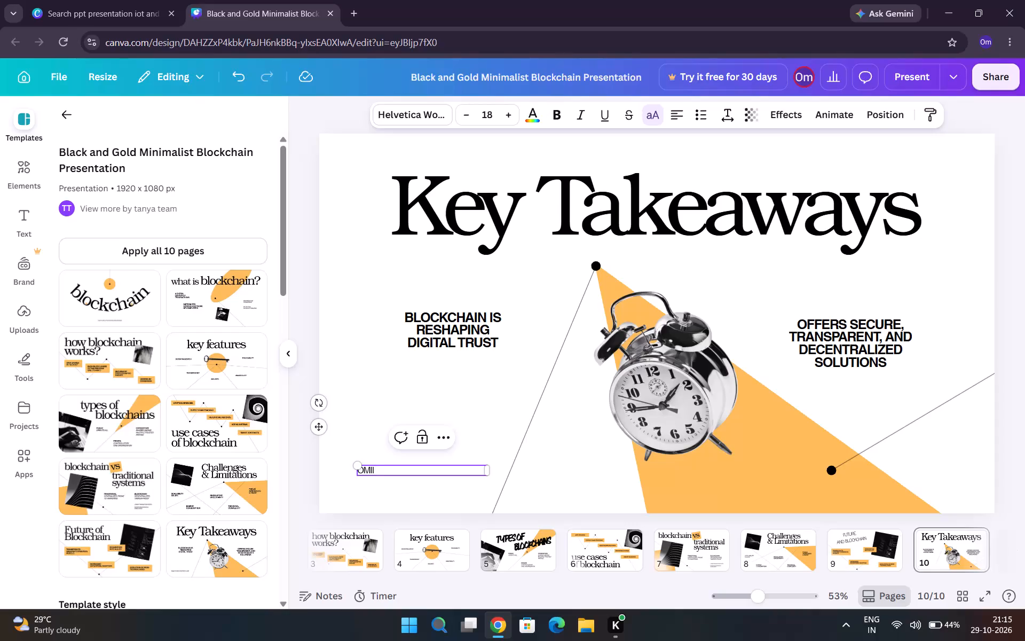
pyautogui.write('TR')
pyautogui.press('e')
pyautogui.write('MINAL')
pyautogui.rightClick(469, 418)
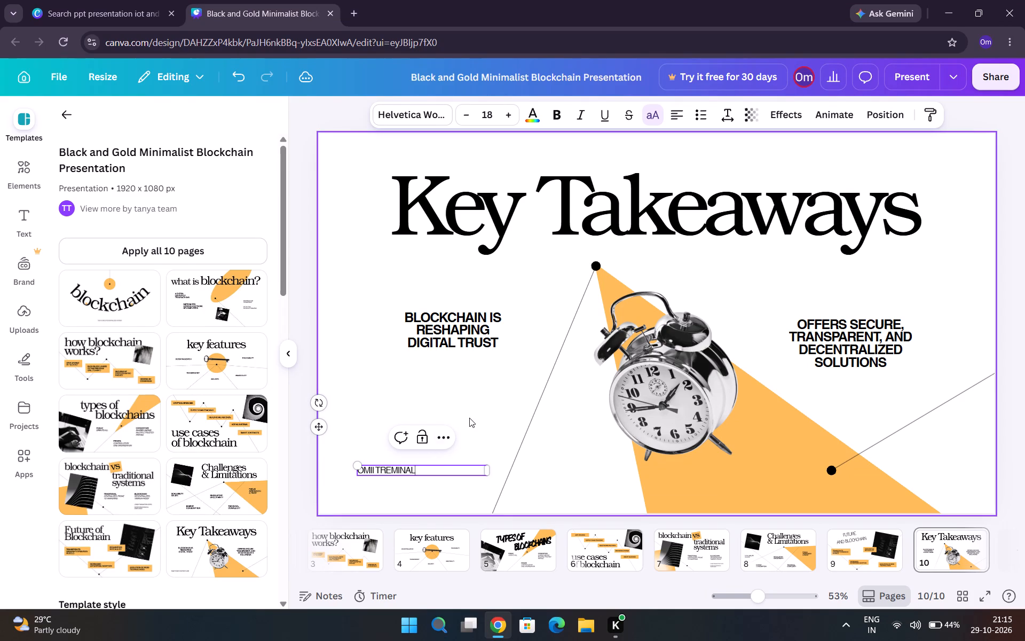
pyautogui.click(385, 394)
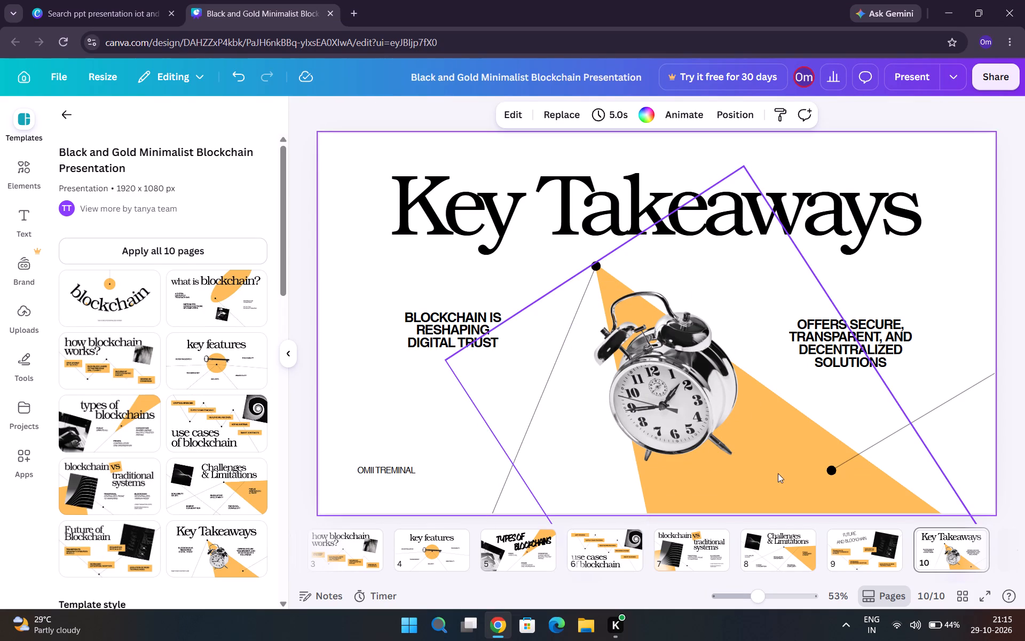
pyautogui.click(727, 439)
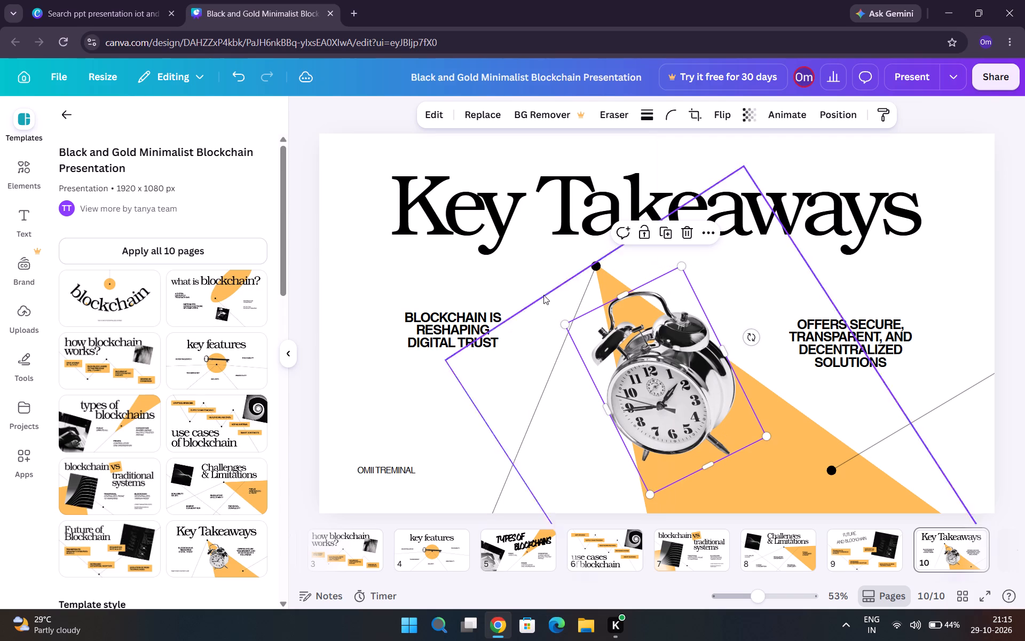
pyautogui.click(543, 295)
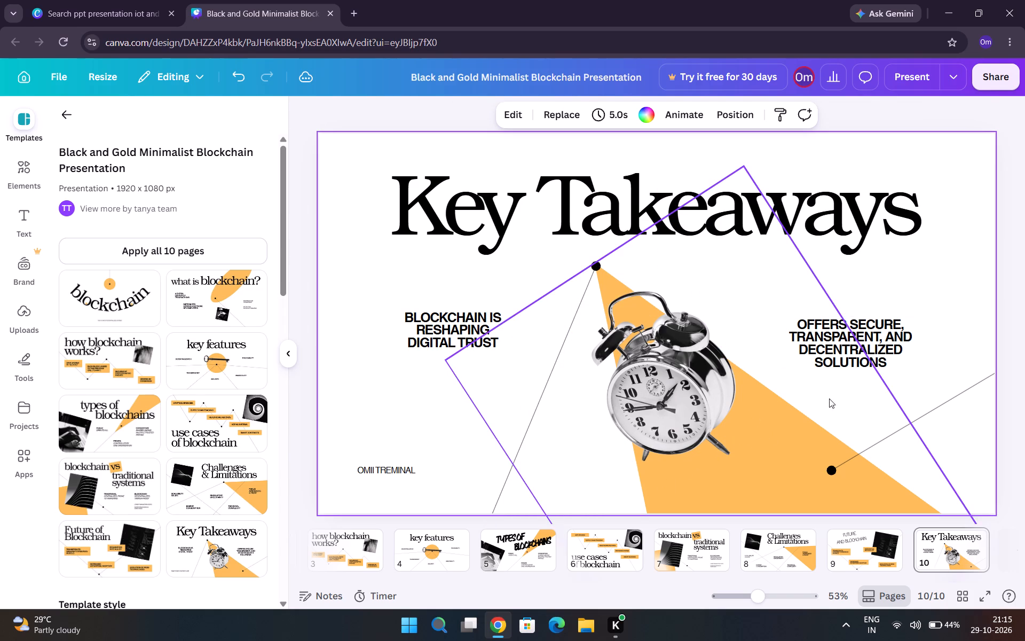
# On slide 10, move the "OFFERS SECURE, TRANSPARENT, AND DECENTRALIZED SOLUTIONS" text up and slightly left, closer under the heading.
pyautogui.click(837, 363)
pyautogui.moveTo(842, 339); pyautogui.dragTo(842, 333)
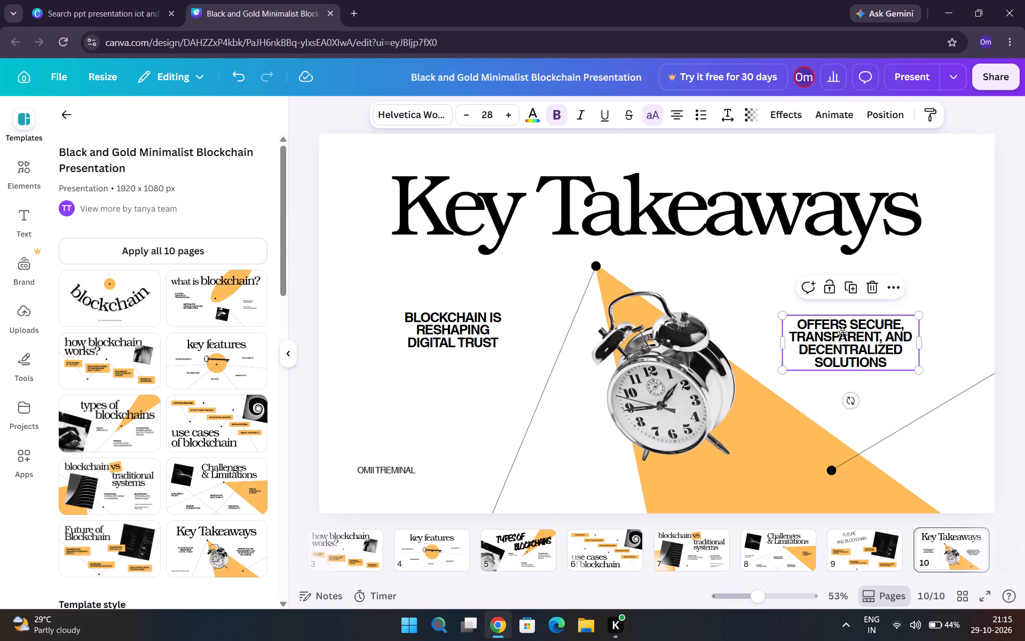
pyautogui.moveTo(842, 333); pyautogui.dragTo(810, 301)
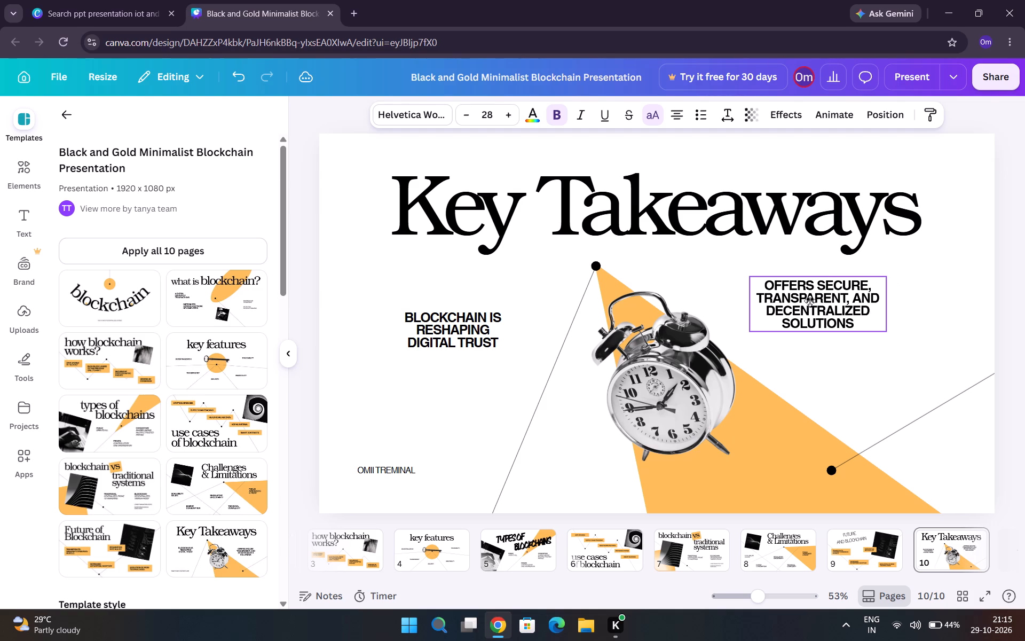
pyautogui.moveTo(810, 301); pyautogui.dragTo(823, 304)
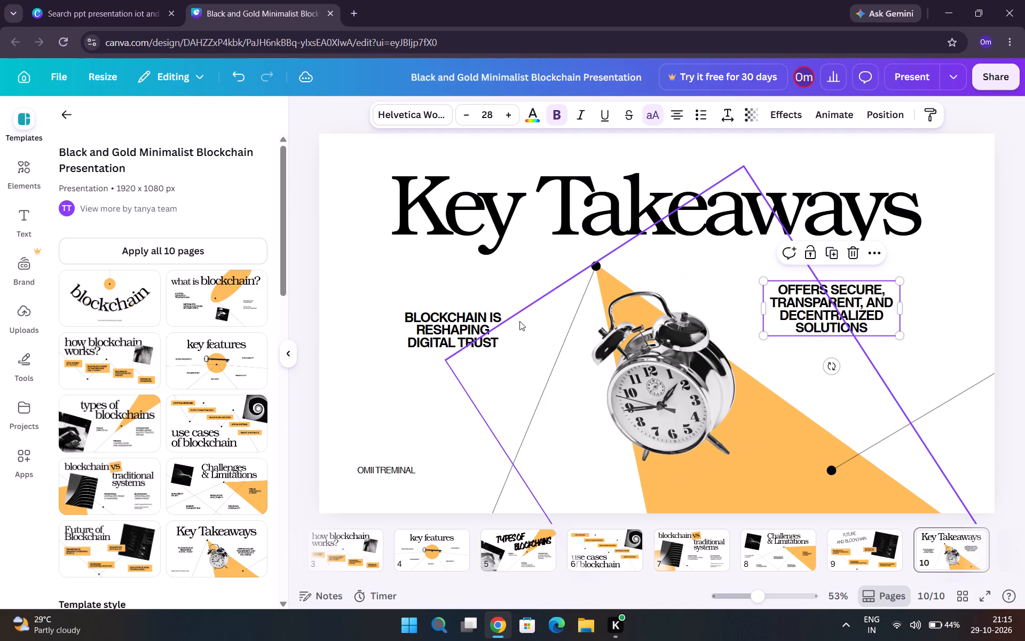
# Move the "BLOCKCHAIN IS RESHAPING DIGITAL TRUST" text on slide 10 down slightly, so it sits lower beside the diagonal line.
pyautogui.click(476, 324)
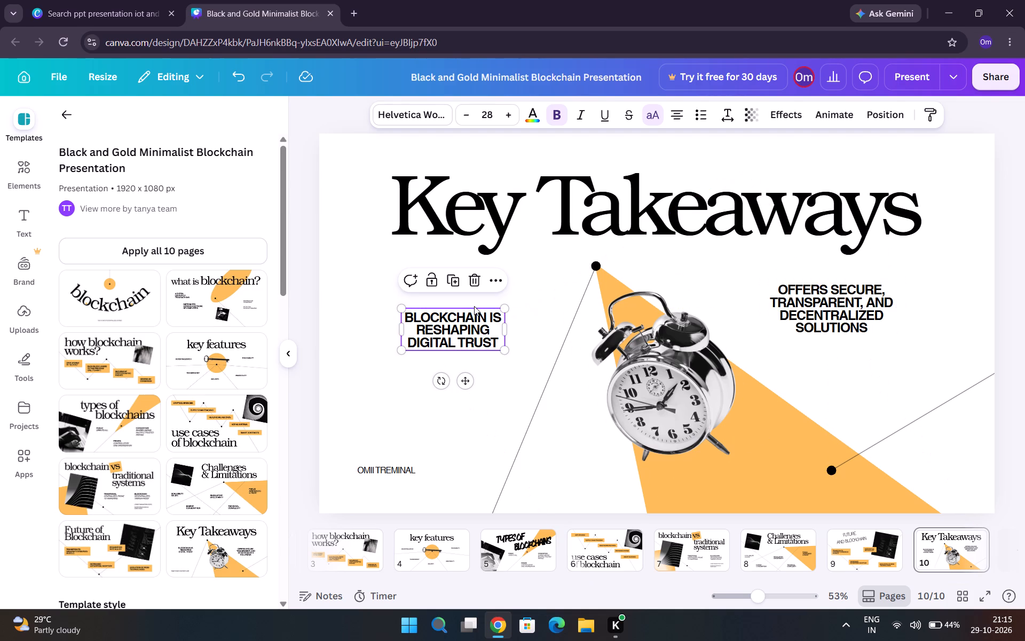
pyautogui.moveTo(465, 314); pyautogui.dragTo(467, 295)
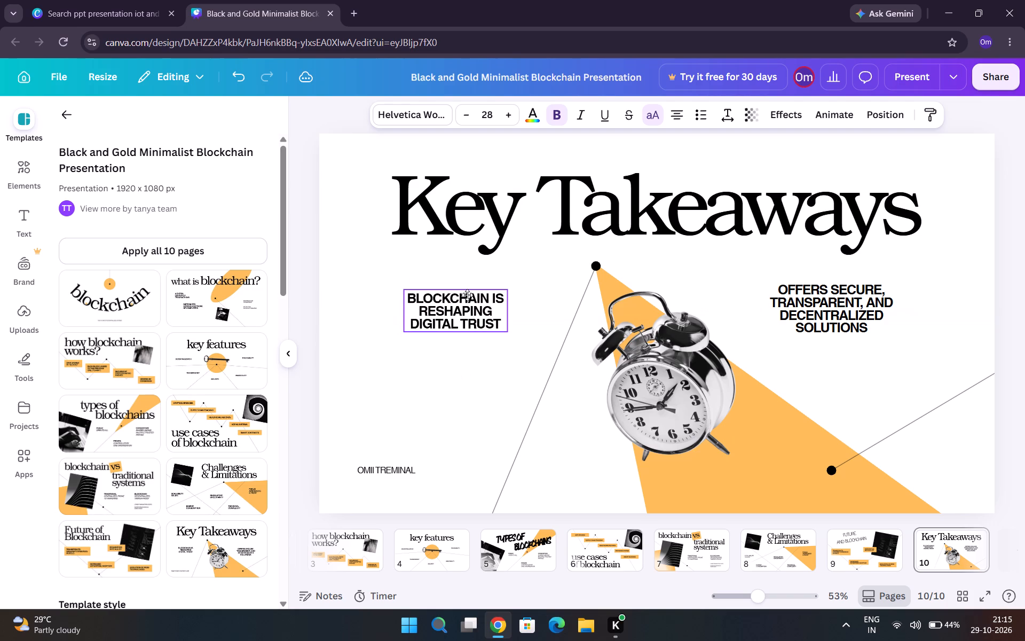
pyautogui.moveTo(467, 295); pyautogui.dragTo(461, 347)
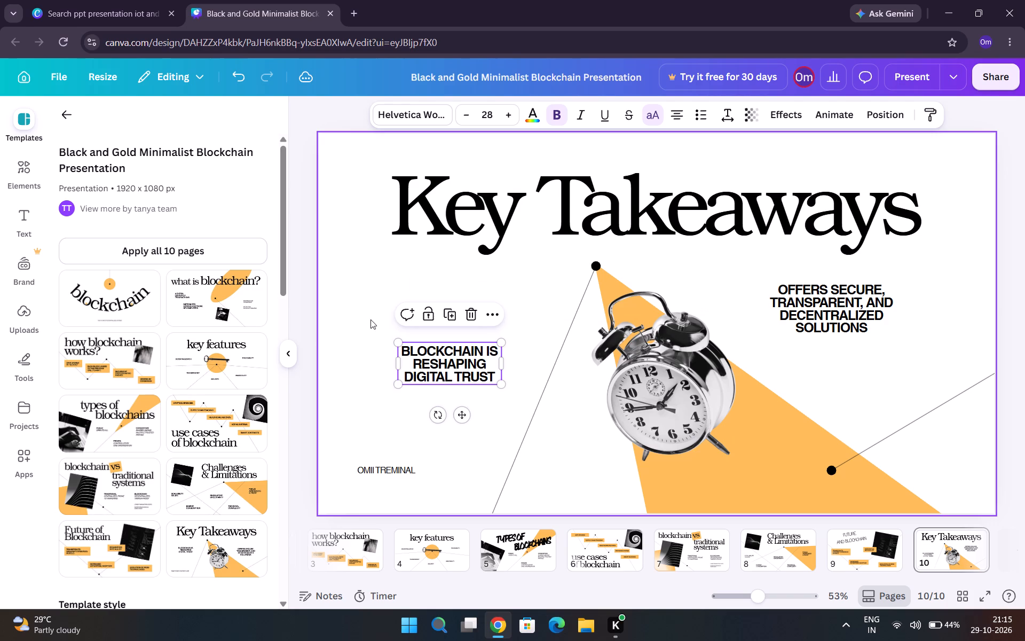
pyautogui.click(347, 292)
# On slide 5, move the orange beam shape up and to the right so that its tip meets the black dot.
pyautogui.click(490, 533)
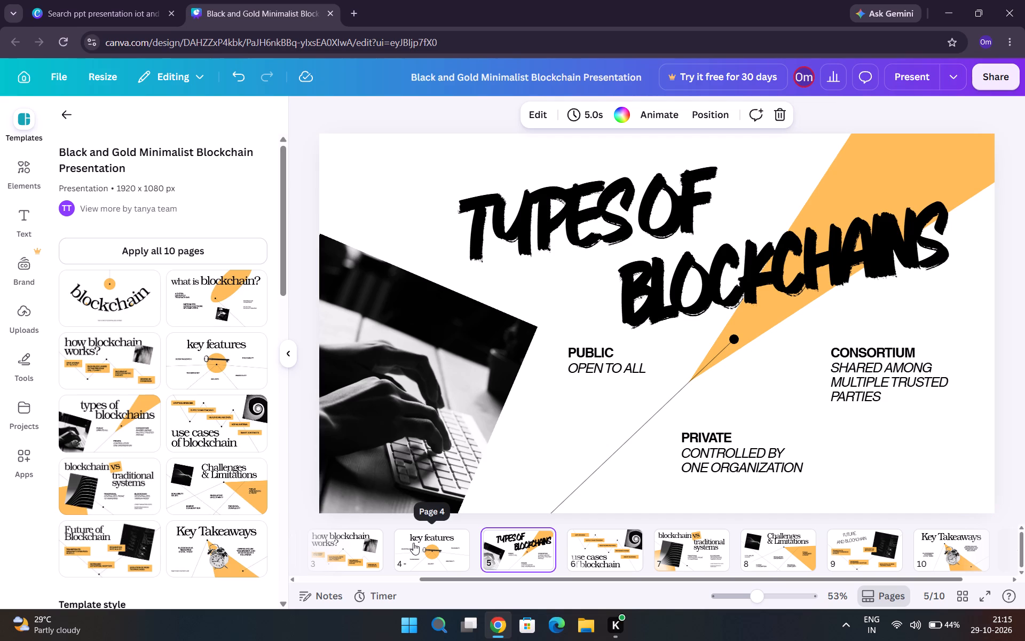
pyautogui.click(774, 339)
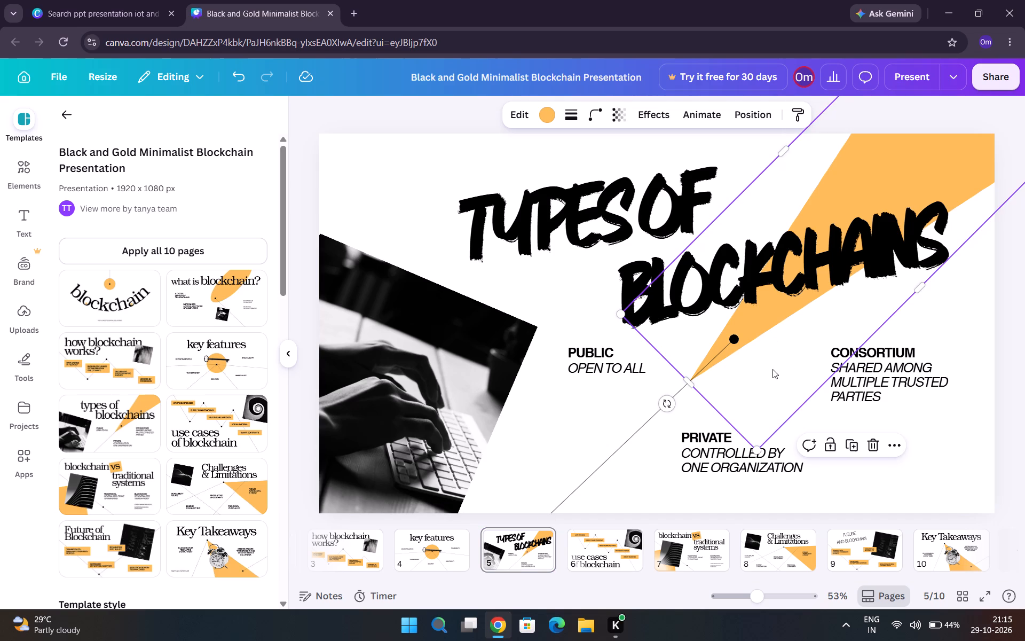
pyautogui.moveTo(770, 369); pyautogui.dragTo(718, 420)
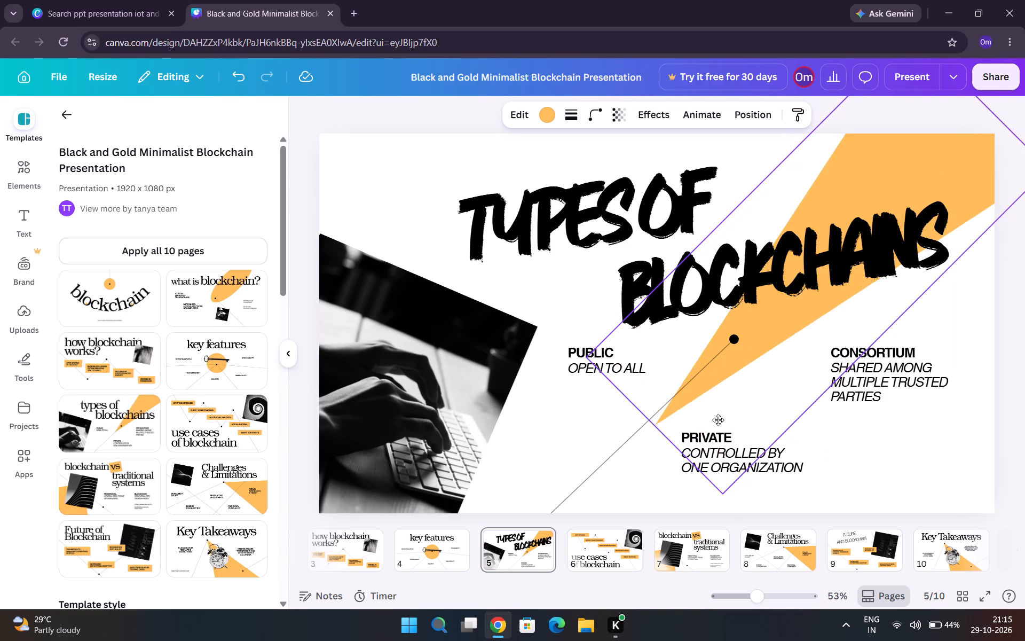
pyautogui.moveTo(718, 420); pyautogui.dragTo(692, 444)
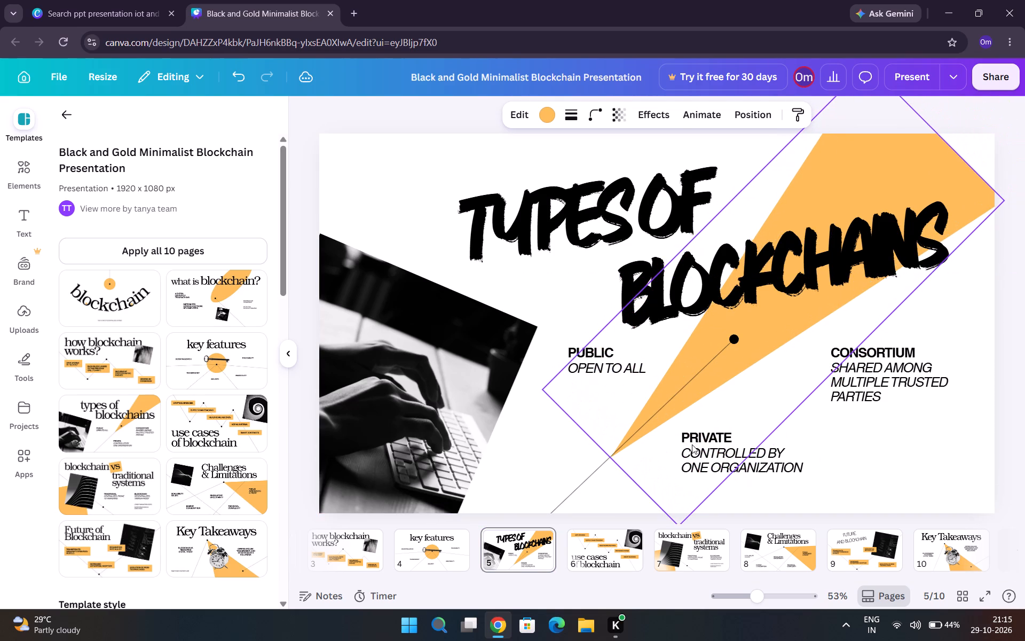
pyautogui.moveTo(692, 444); pyautogui.dragTo(702, 424)
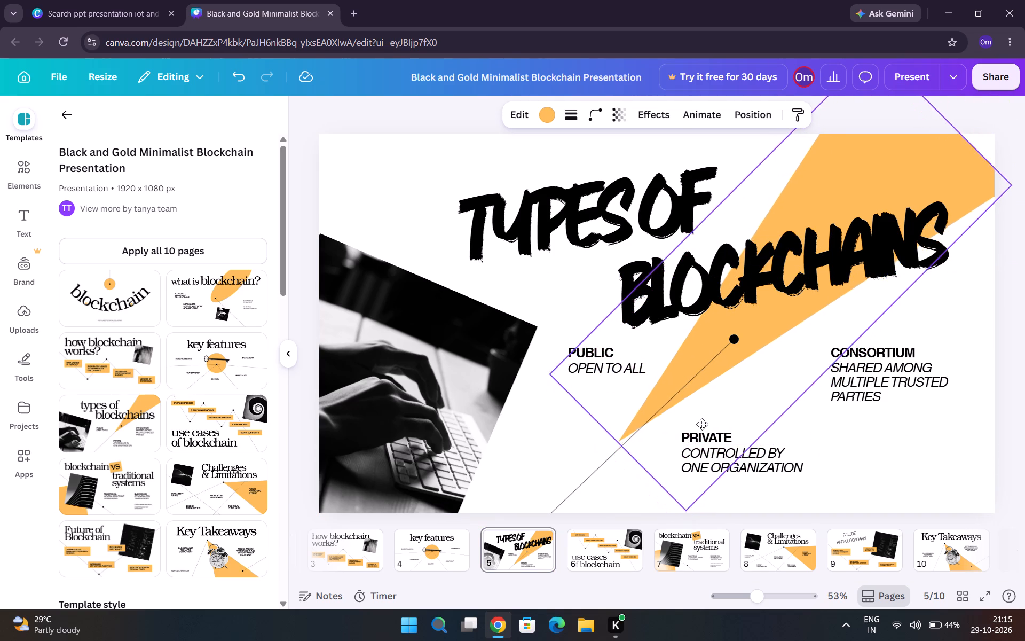
pyautogui.moveTo(702, 424); pyautogui.dragTo(794, 338)
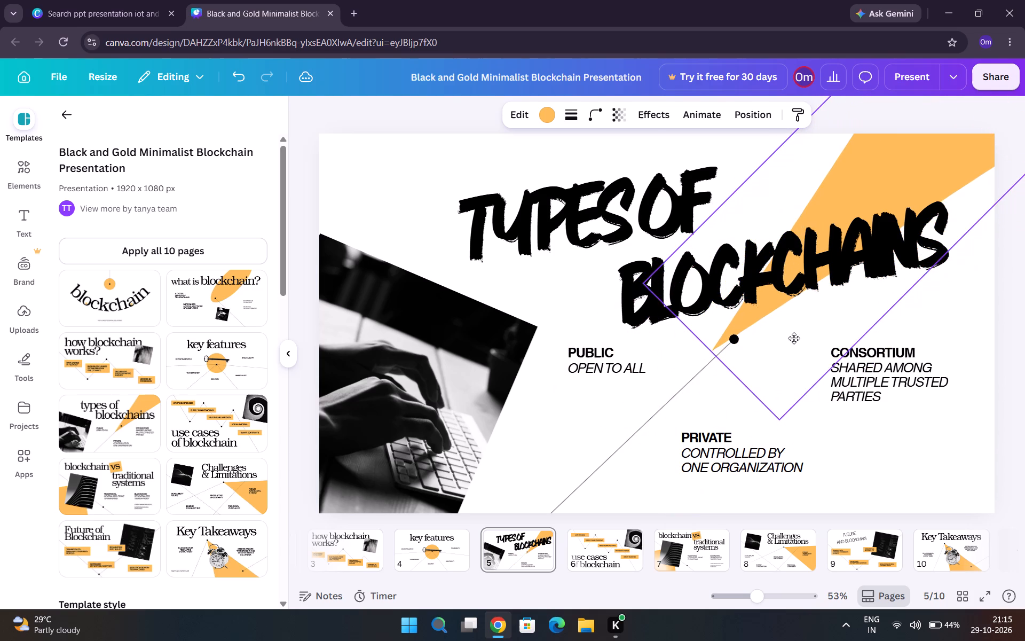
pyautogui.moveTo(794, 338); pyautogui.dragTo(809, 332)
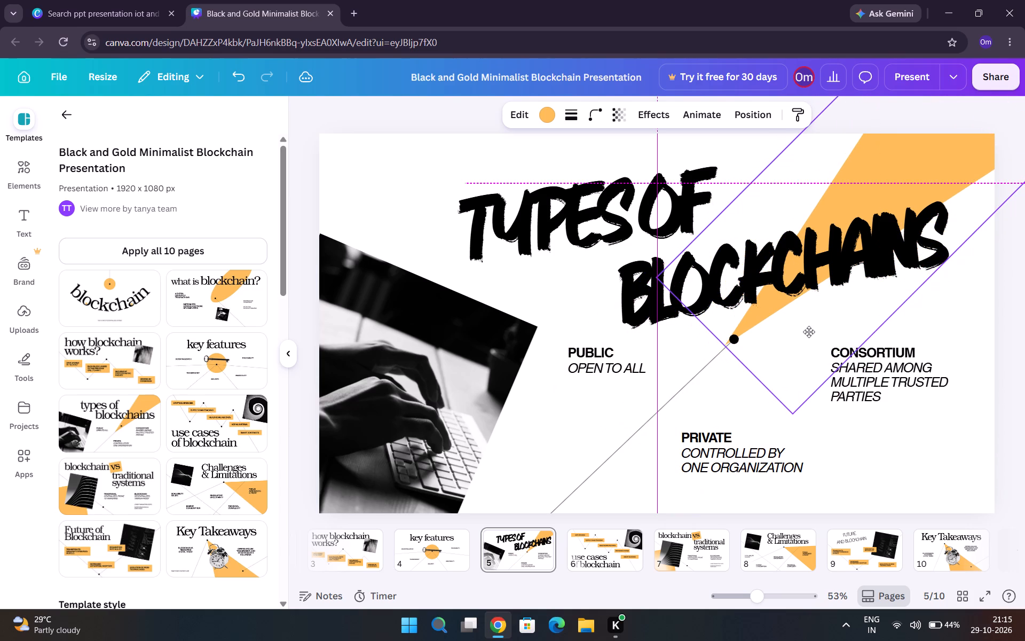
pyautogui.moveTo(809, 332); pyautogui.dragTo(812, 330)
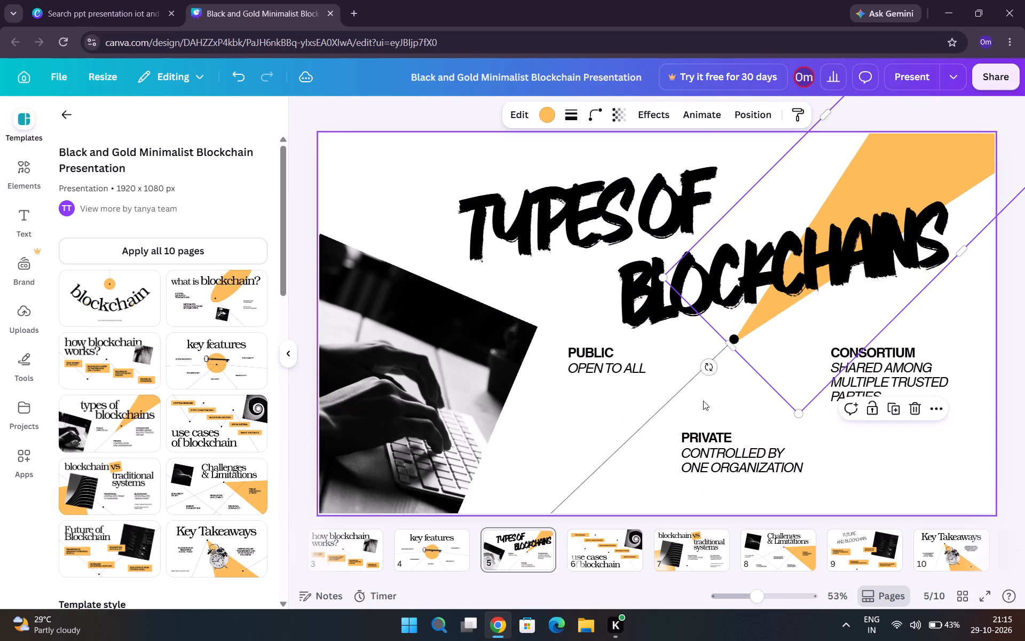
pyautogui.click(703, 401)
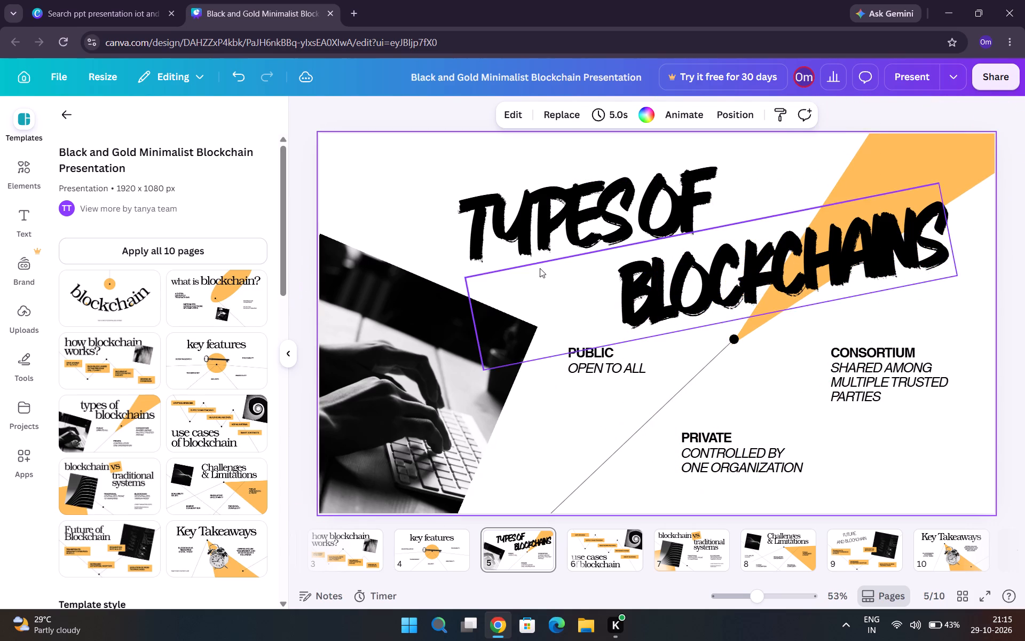
# Copy the style of the slide 5 background and apply it to the "TYPES OF" heading.
pyautogui.click(785, 116)
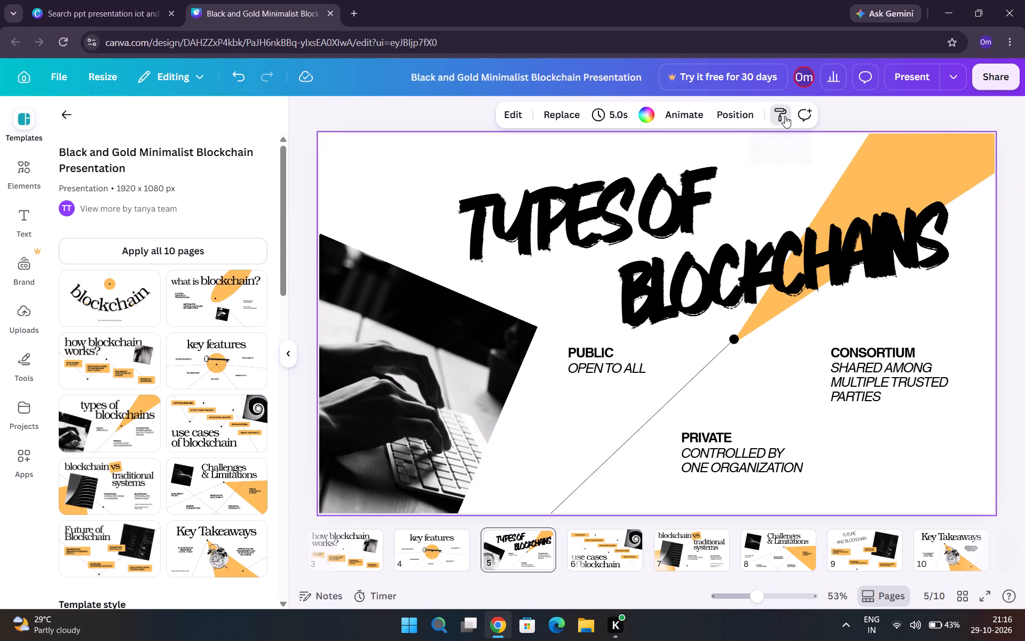
pyautogui.doubleClick(767, 183)
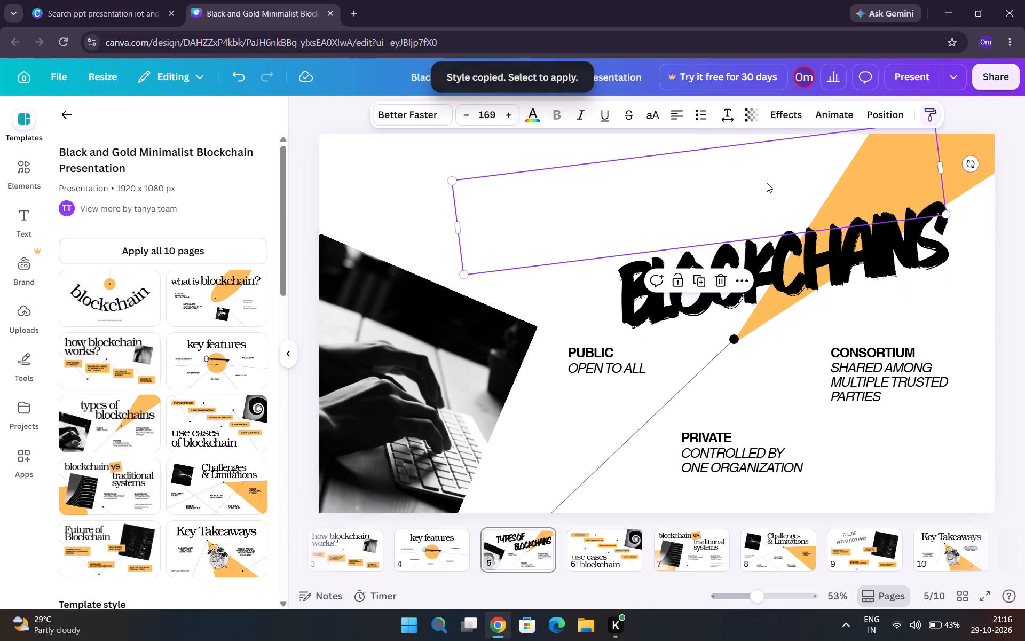
pyautogui.click(767, 183)
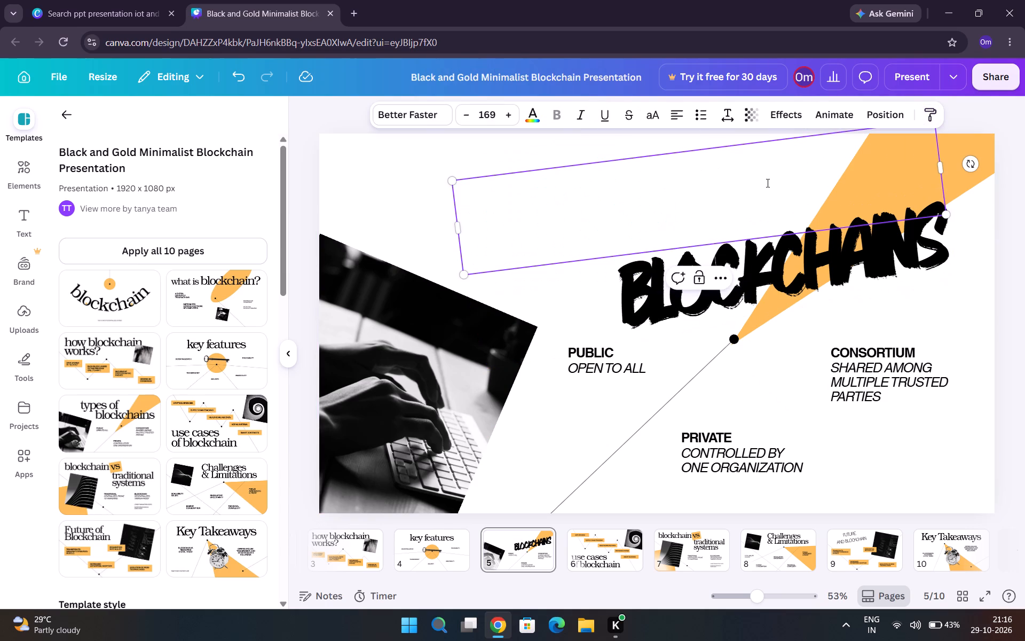
pyautogui.click(767, 183)
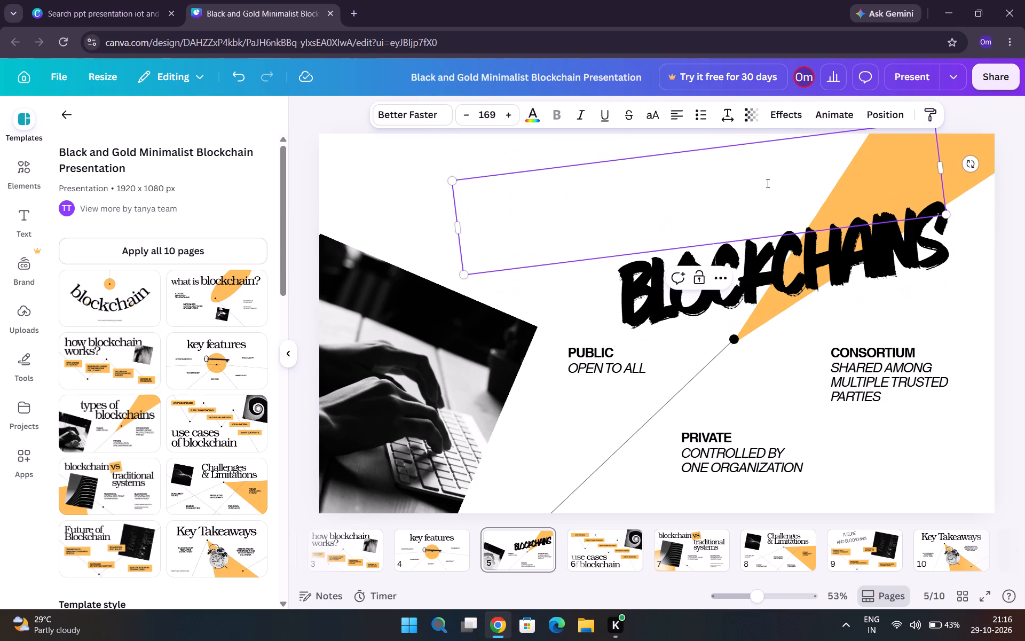
pyautogui.click(767, 183)
pyautogui.click(421, 201)
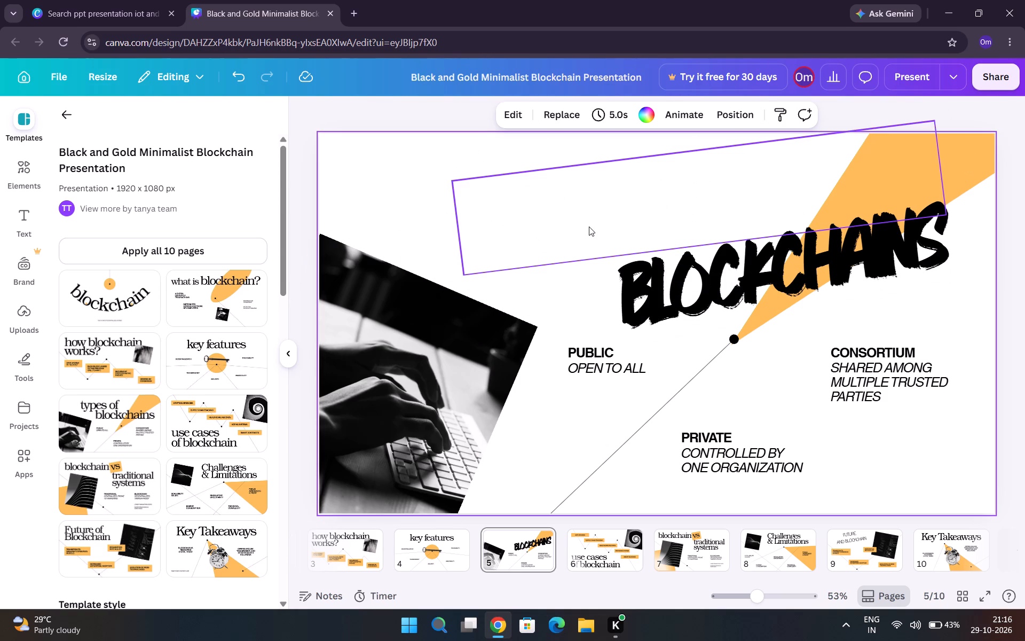
# Copy the style of the "TYPES OF" heading and apply it to the "BLOCKCHAINS" heading on slide 5.
pyautogui.click(589, 226)
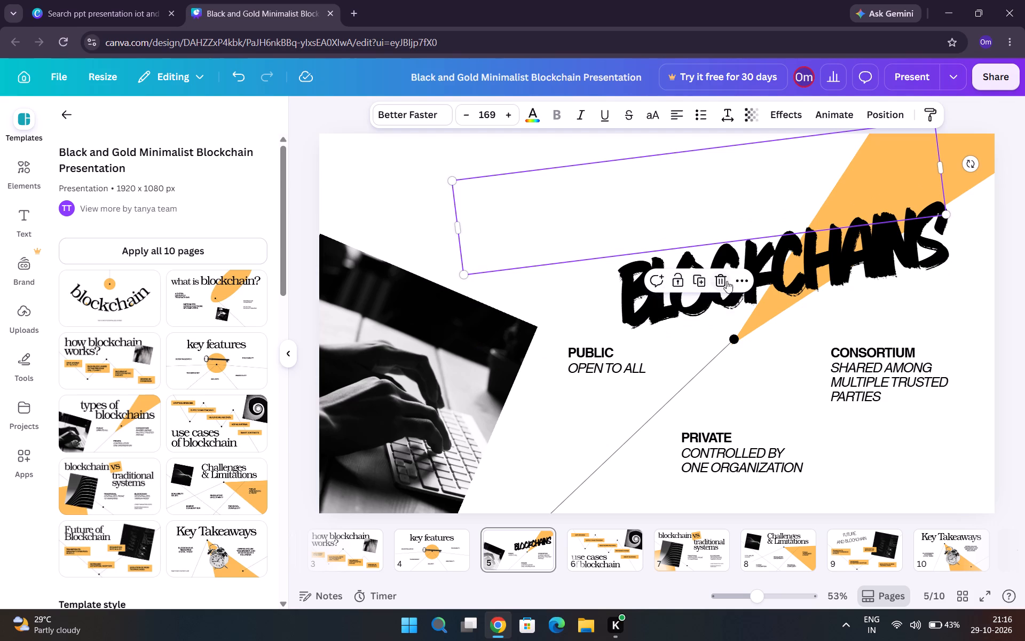
pyautogui.click(737, 281)
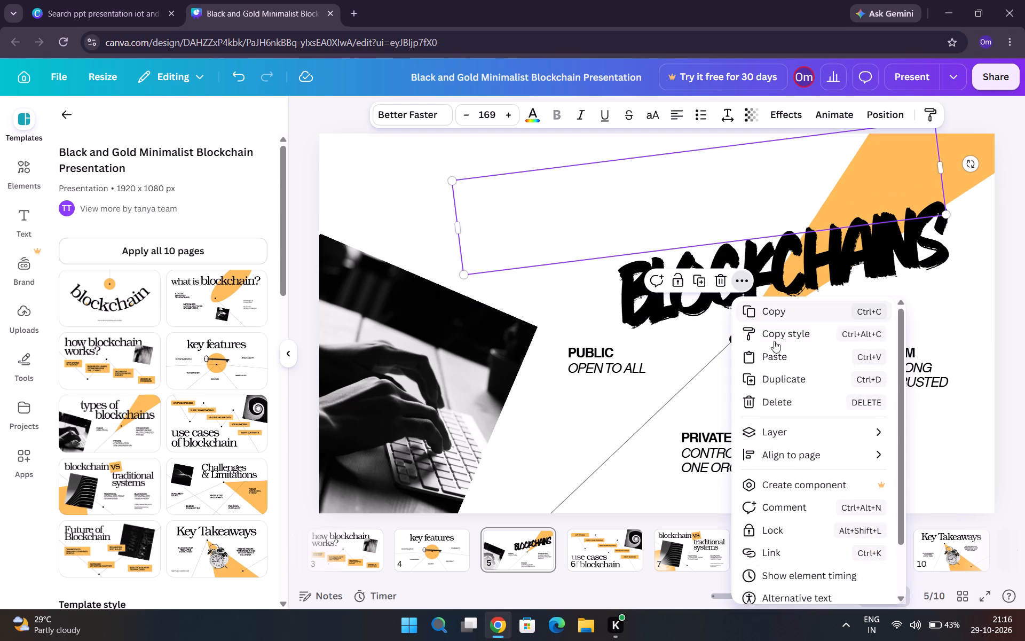
pyautogui.click(801, 338)
pyautogui.click(677, 218)
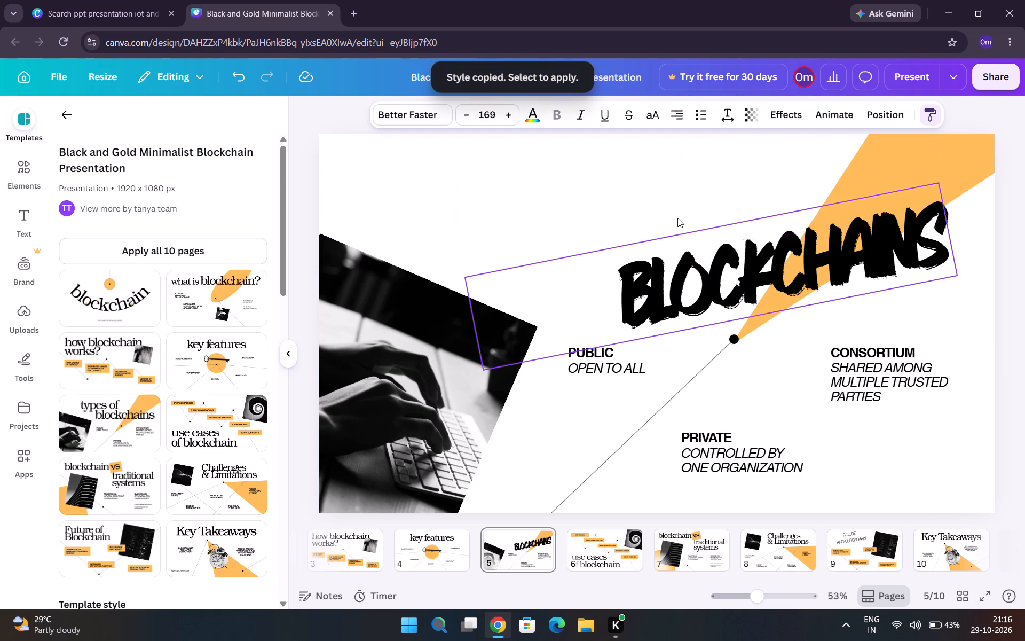
pyautogui.click(687, 267)
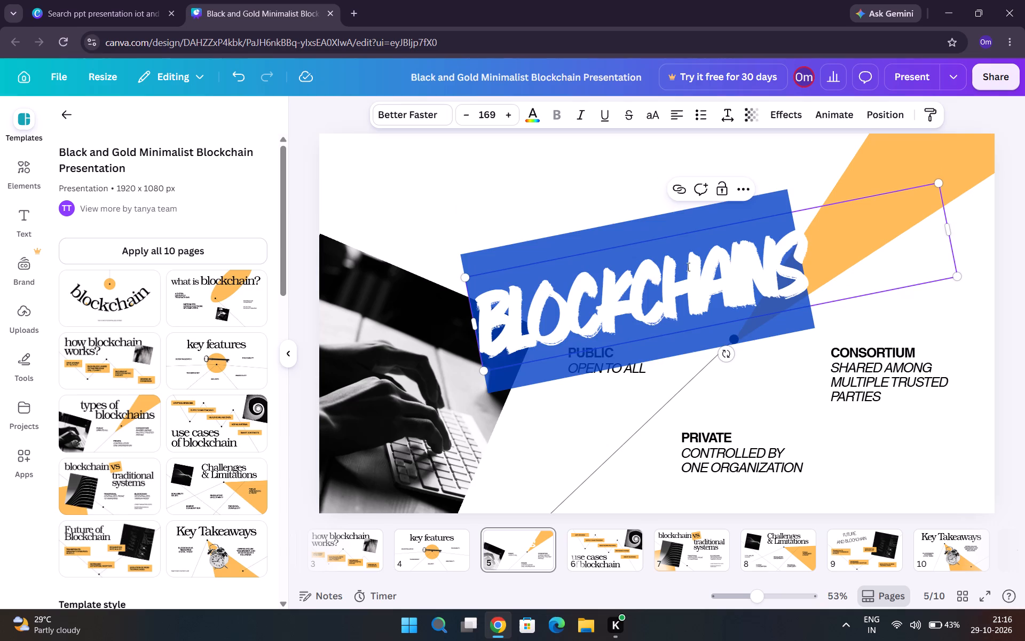
pyautogui.click(817, 238)
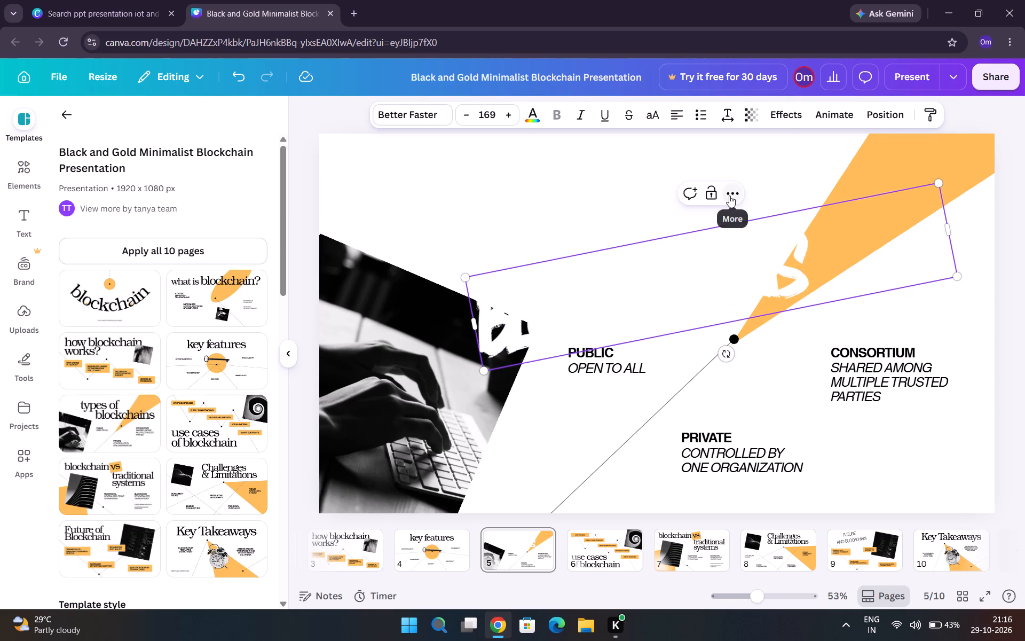
# Copy the style of the "BLOCKCHAINS" heading and apply it back to the "TYPES OF" heading.
pyautogui.click(729, 196)
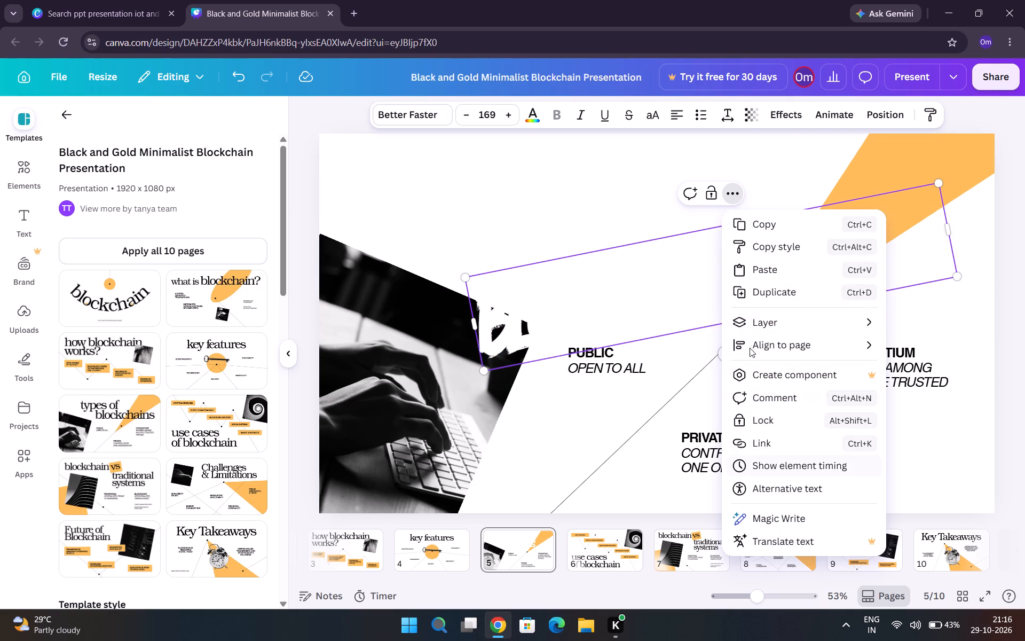
pyautogui.click(758, 251)
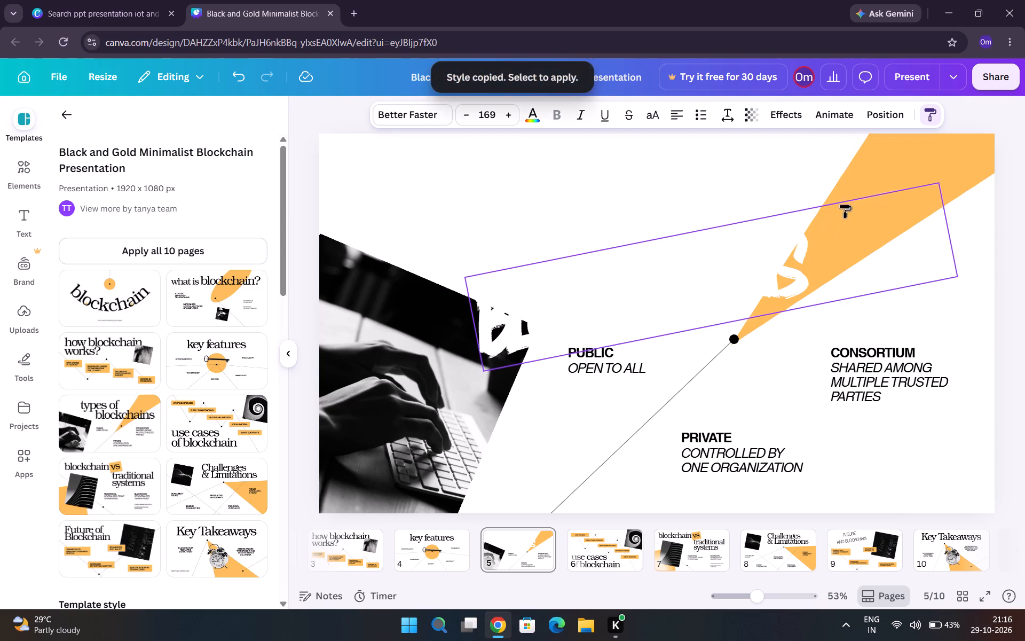
pyautogui.click(861, 184)
pyautogui.click(875, 189)
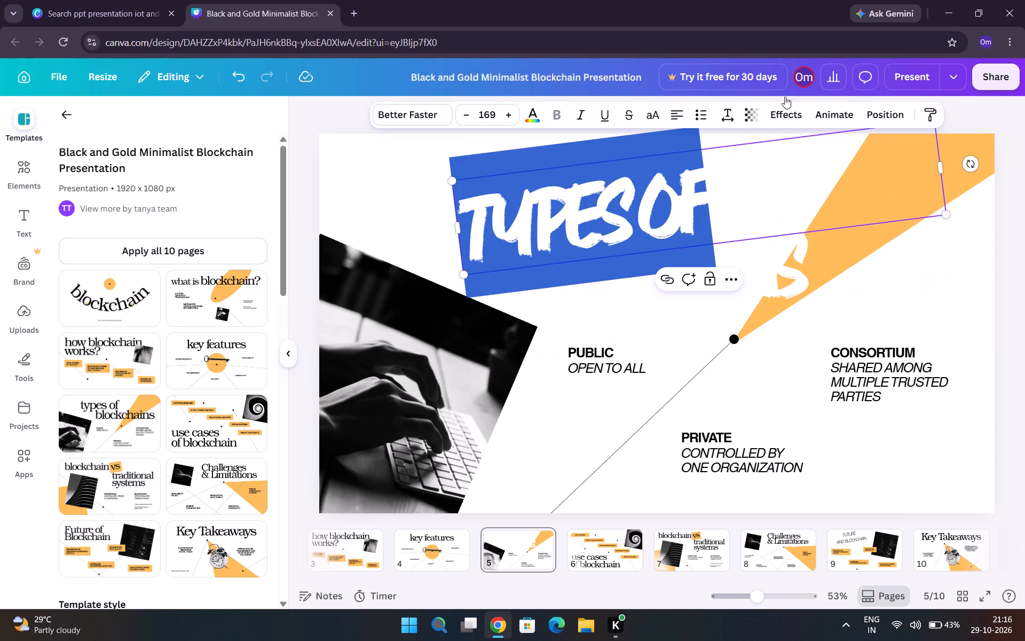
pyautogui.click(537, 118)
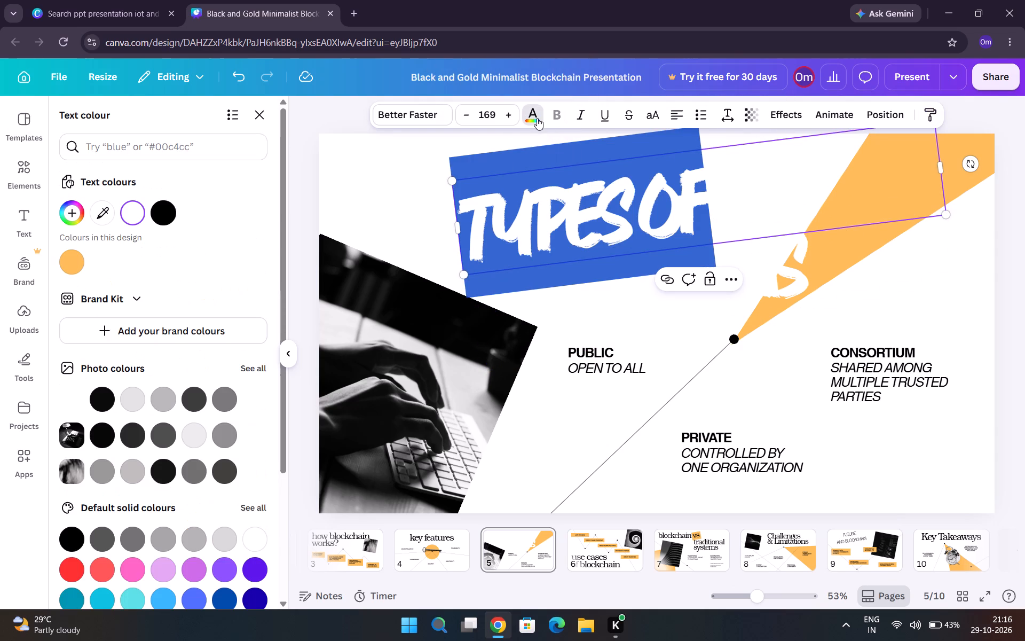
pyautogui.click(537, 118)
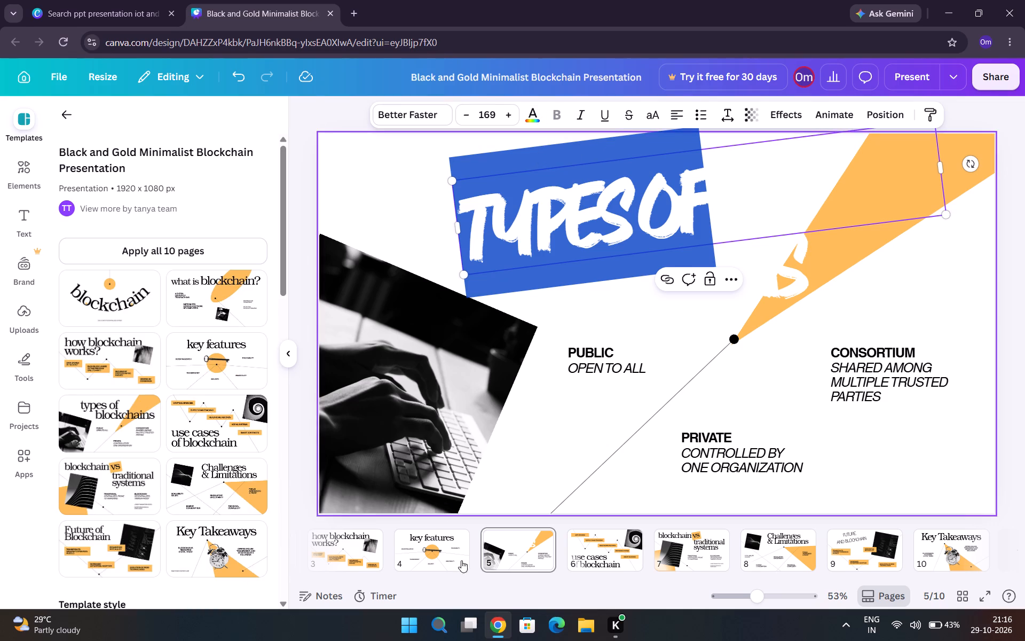
# Replace the content of slide 3 with the template's "Challenges & Limitations" page layout.
pyautogui.click(444, 559)
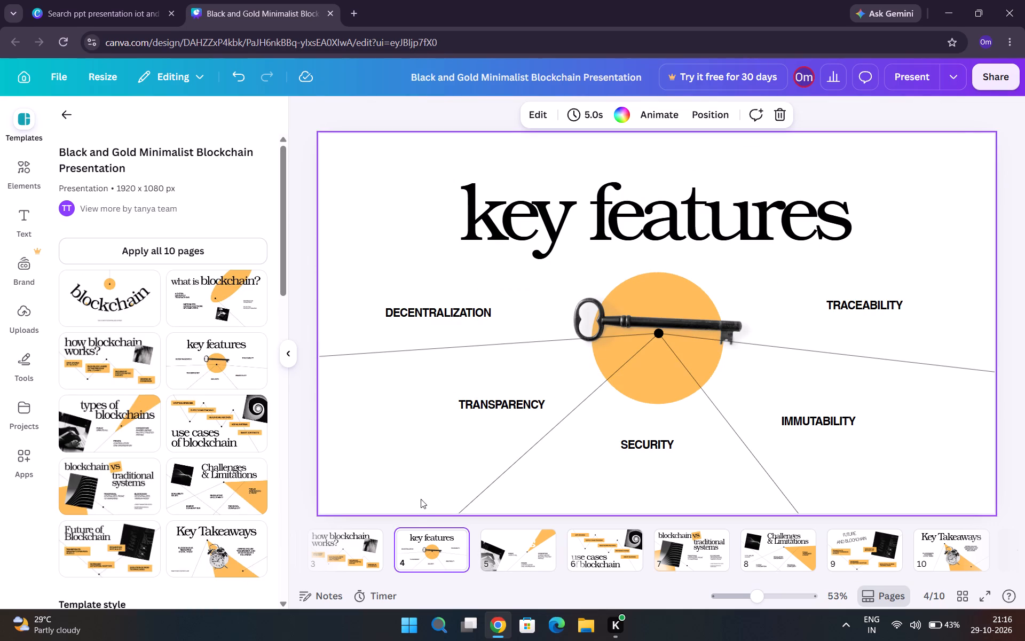
pyautogui.click(369, 538)
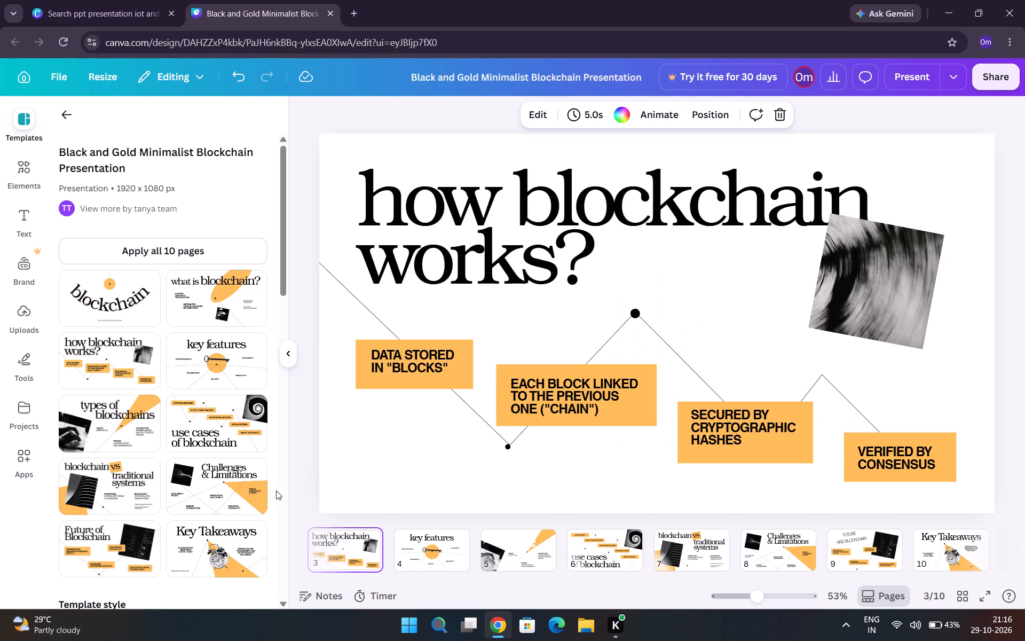
pyautogui.click(223, 474)
pyautogui.click(222, 477)
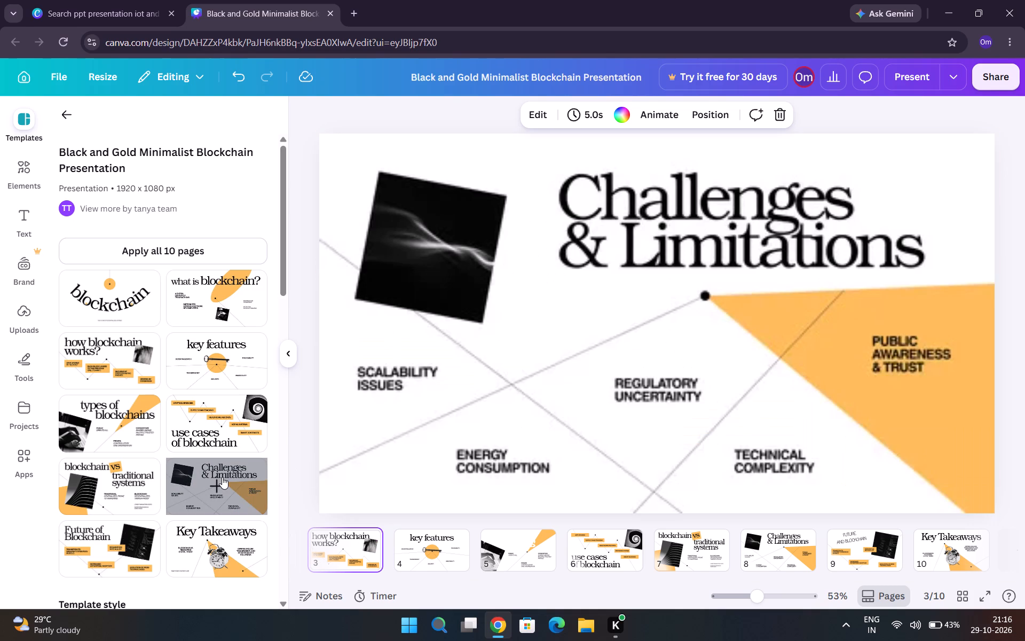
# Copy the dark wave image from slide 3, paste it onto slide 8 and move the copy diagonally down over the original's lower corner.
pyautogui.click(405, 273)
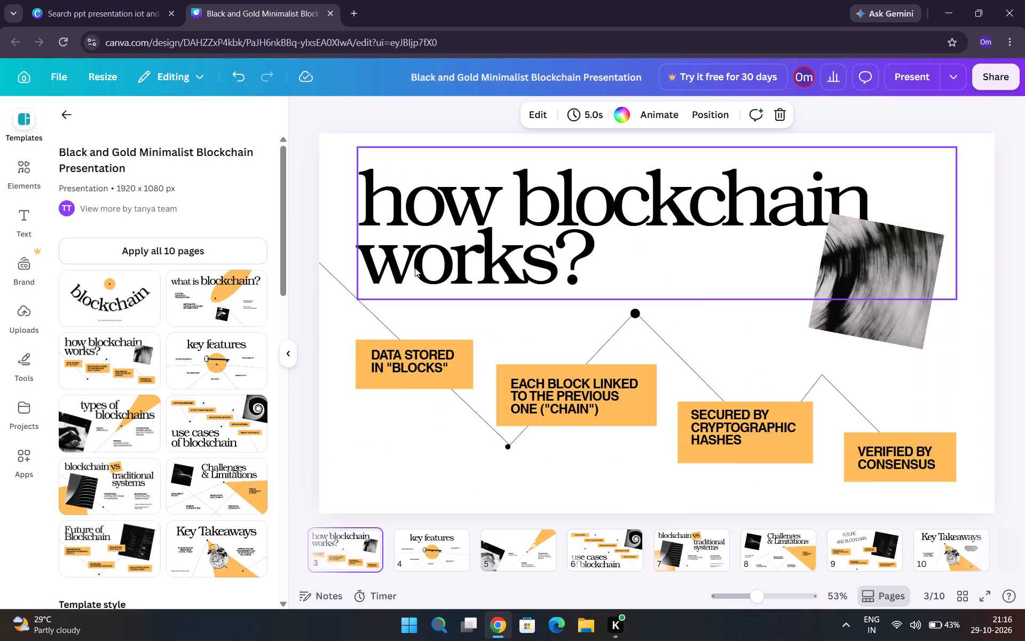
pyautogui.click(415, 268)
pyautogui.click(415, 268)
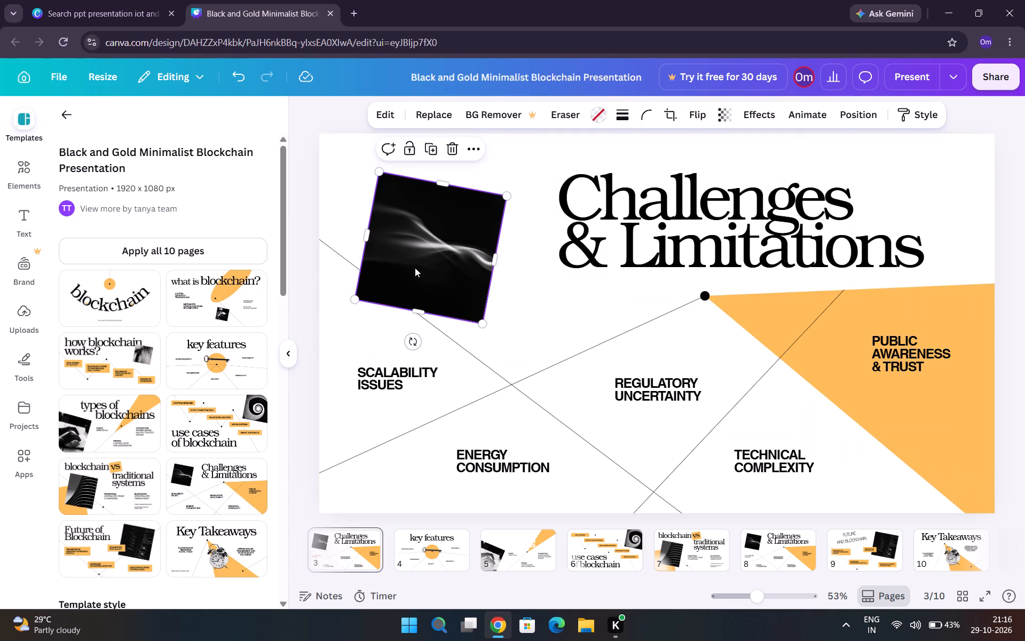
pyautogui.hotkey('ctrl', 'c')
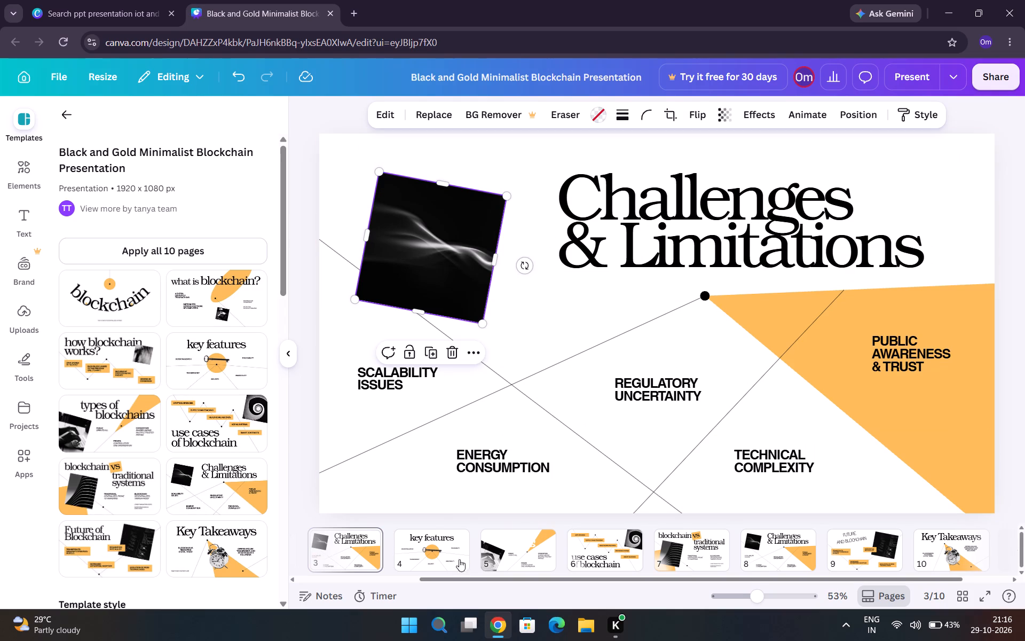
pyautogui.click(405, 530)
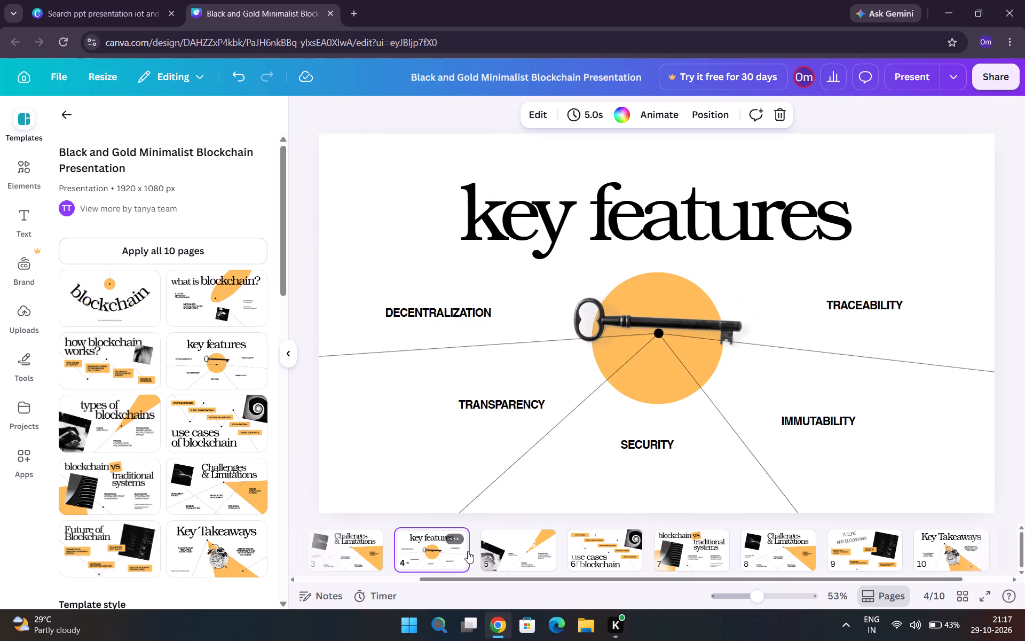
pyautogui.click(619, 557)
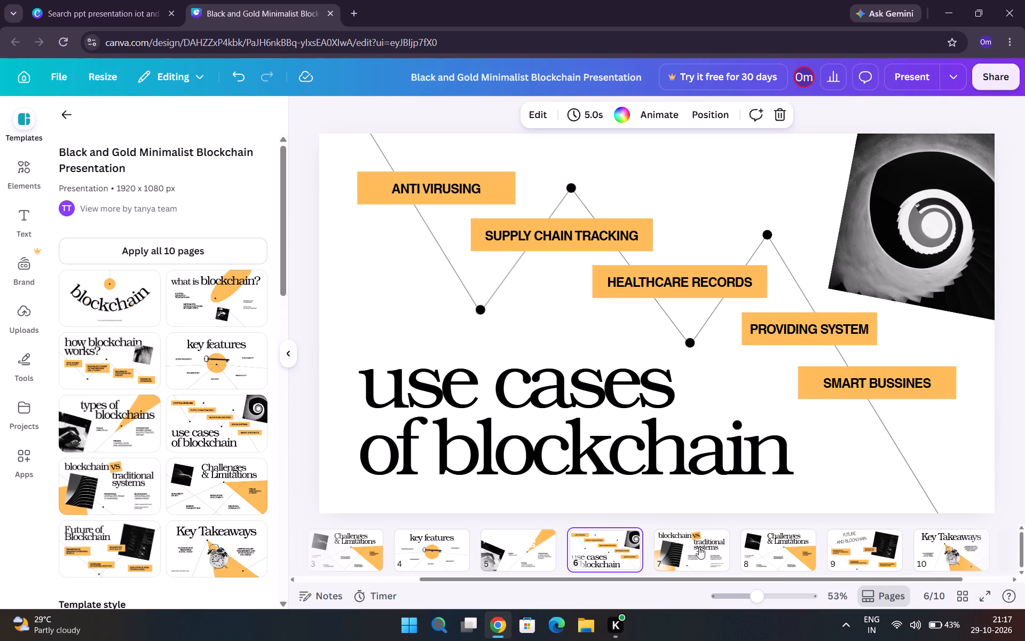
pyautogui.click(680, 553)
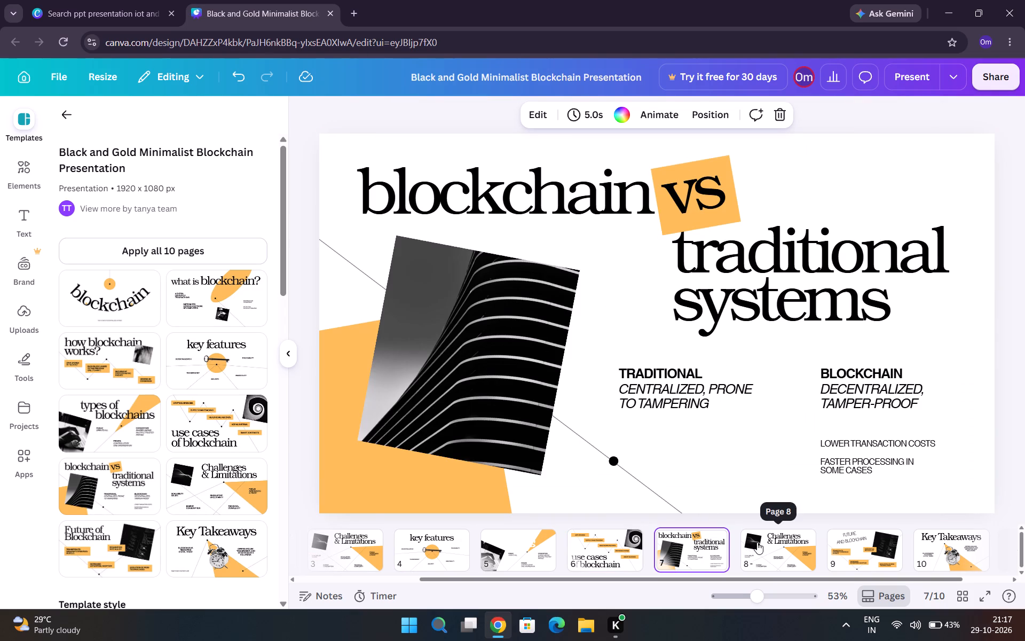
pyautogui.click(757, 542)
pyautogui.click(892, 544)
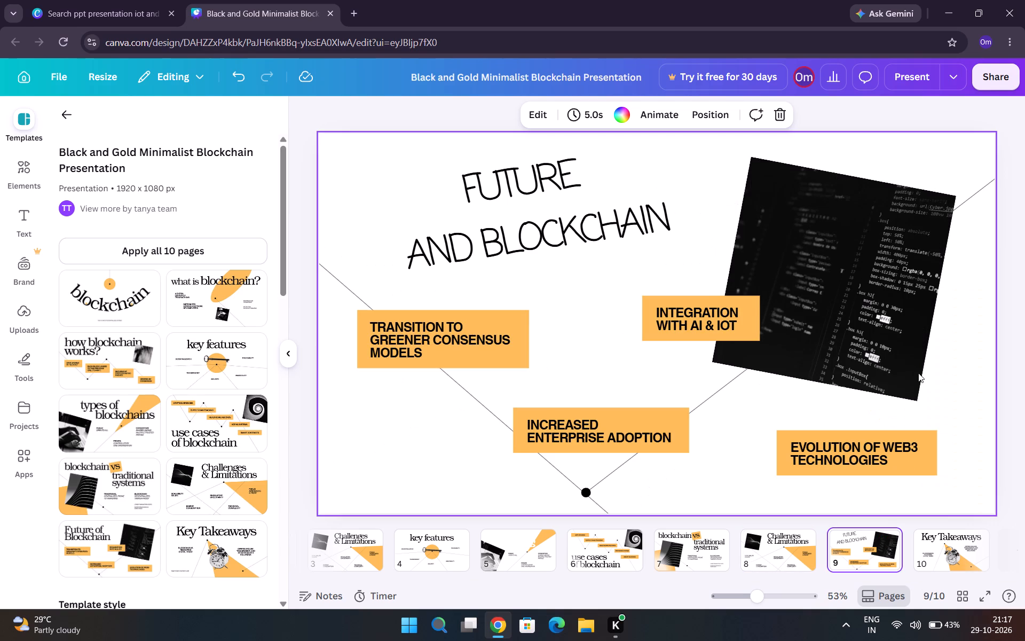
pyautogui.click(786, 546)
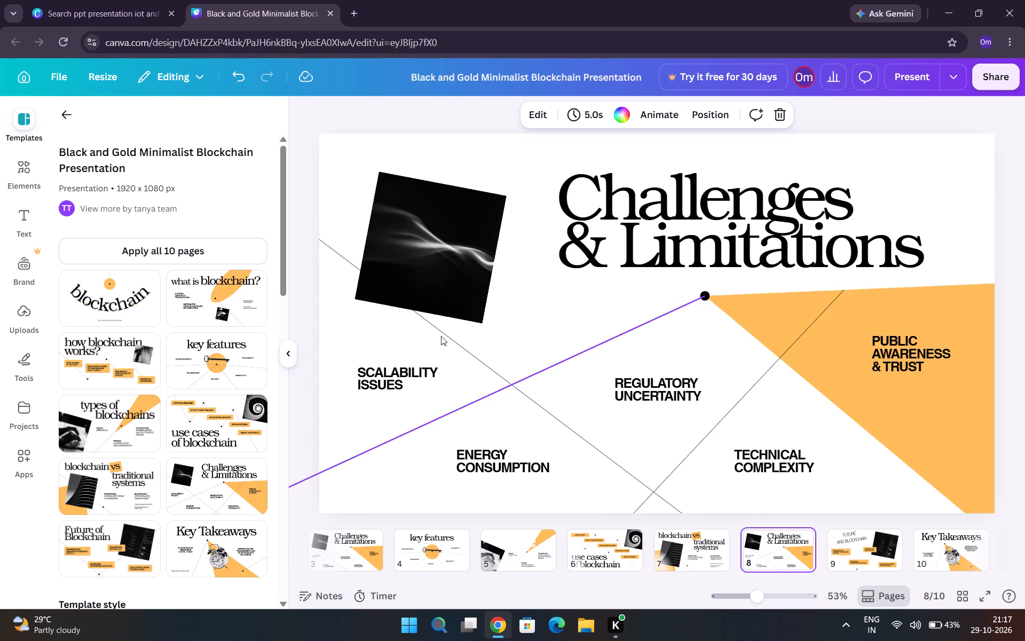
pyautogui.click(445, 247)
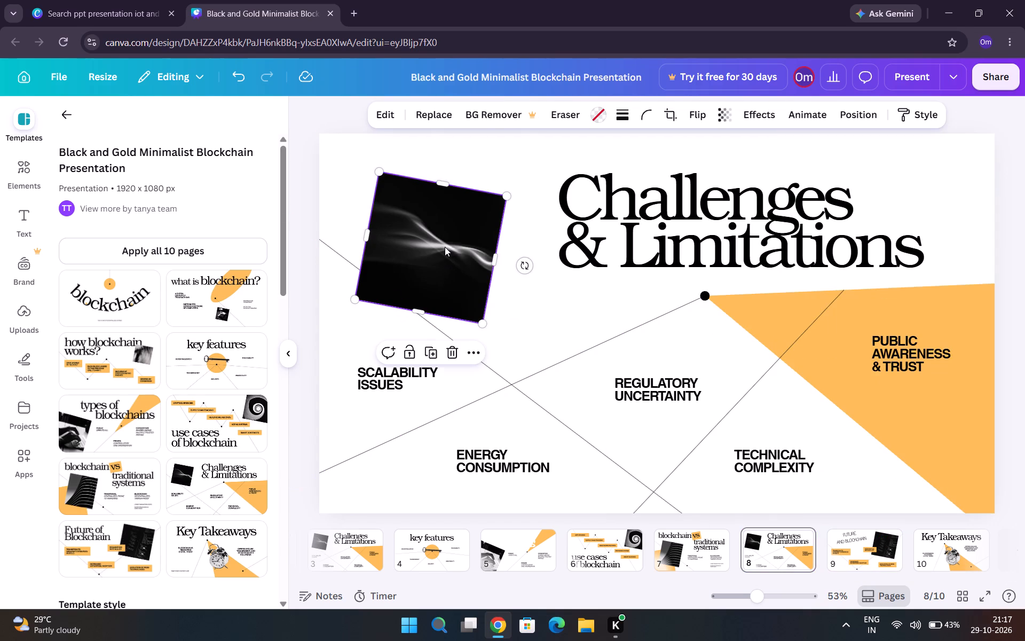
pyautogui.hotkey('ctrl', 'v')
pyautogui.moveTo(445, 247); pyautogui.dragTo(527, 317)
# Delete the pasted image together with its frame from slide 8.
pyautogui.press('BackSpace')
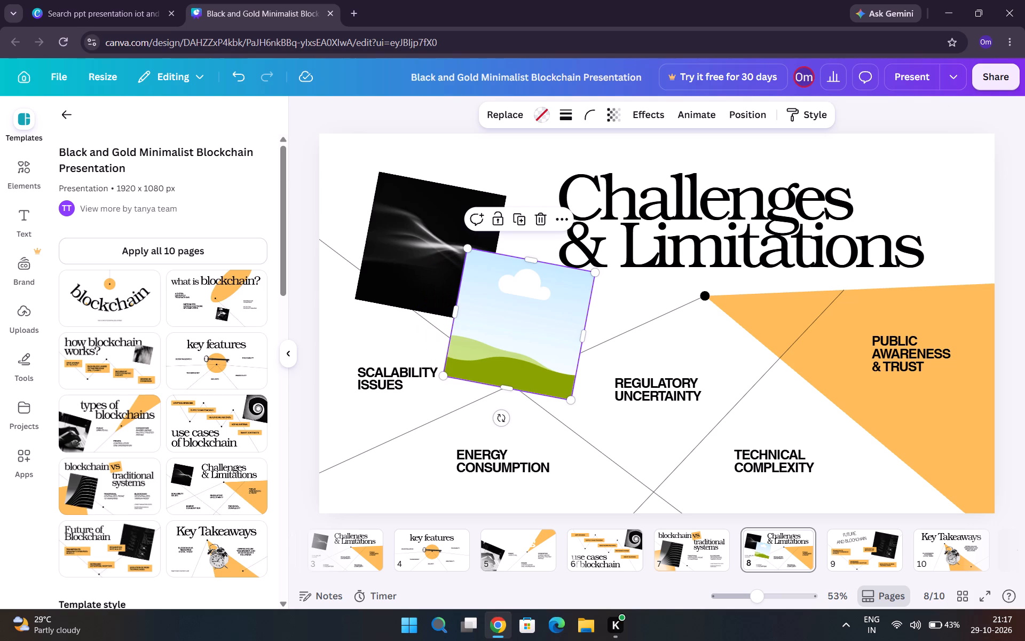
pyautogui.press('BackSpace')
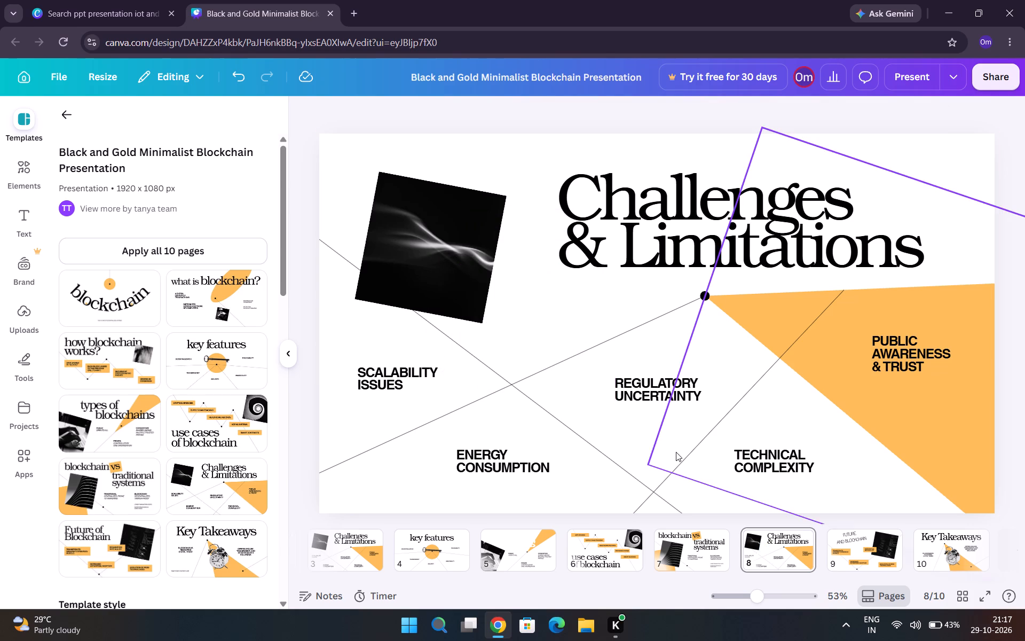
# Copy slide 6, "use cases of blockchain", and paste it directly after slide 3.
pyautogui.click(698, 555)
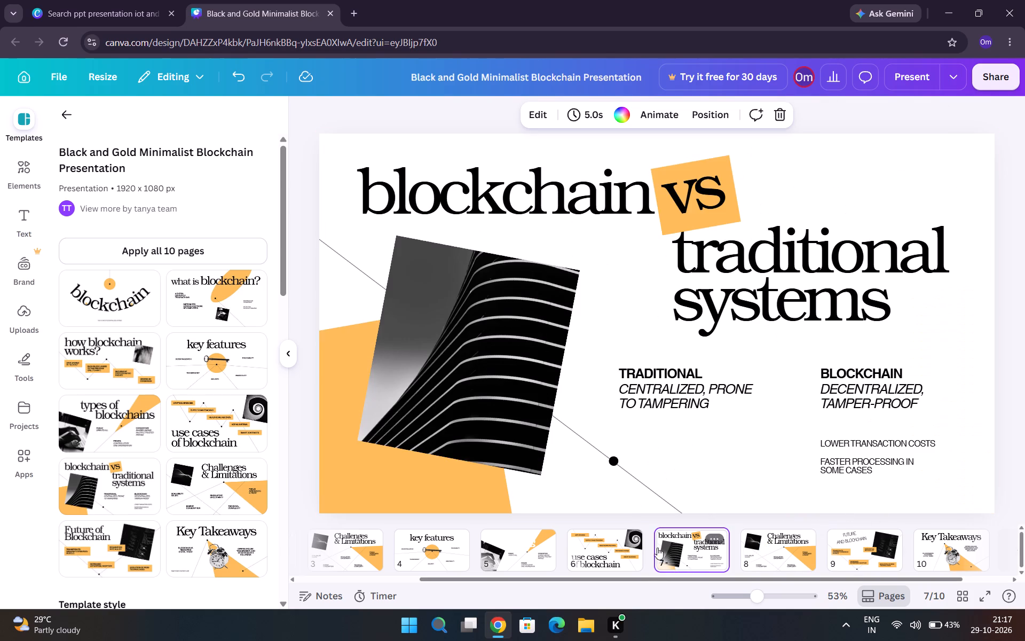
pyautogui.click(639, 547)
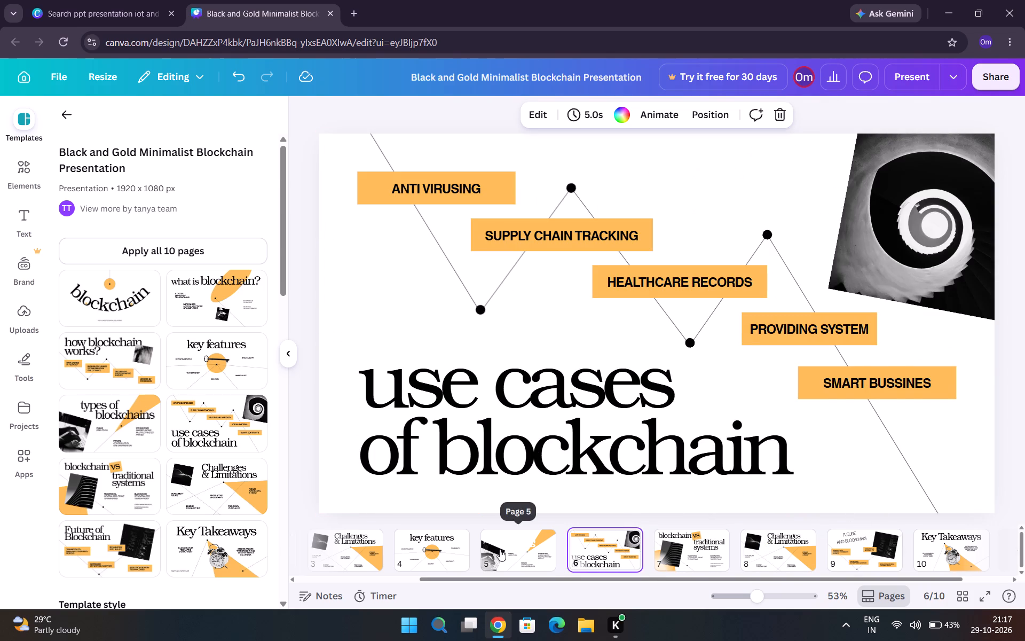
pyautogui.click(500, 549)
pyautogui.click(439, 550)
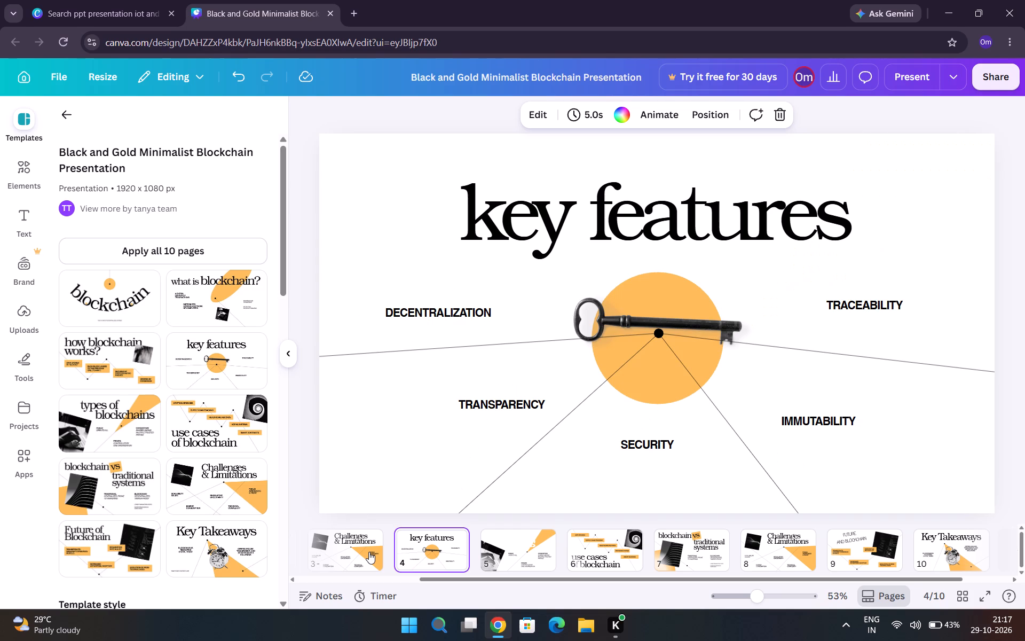
pyautogui.click(369, 552)
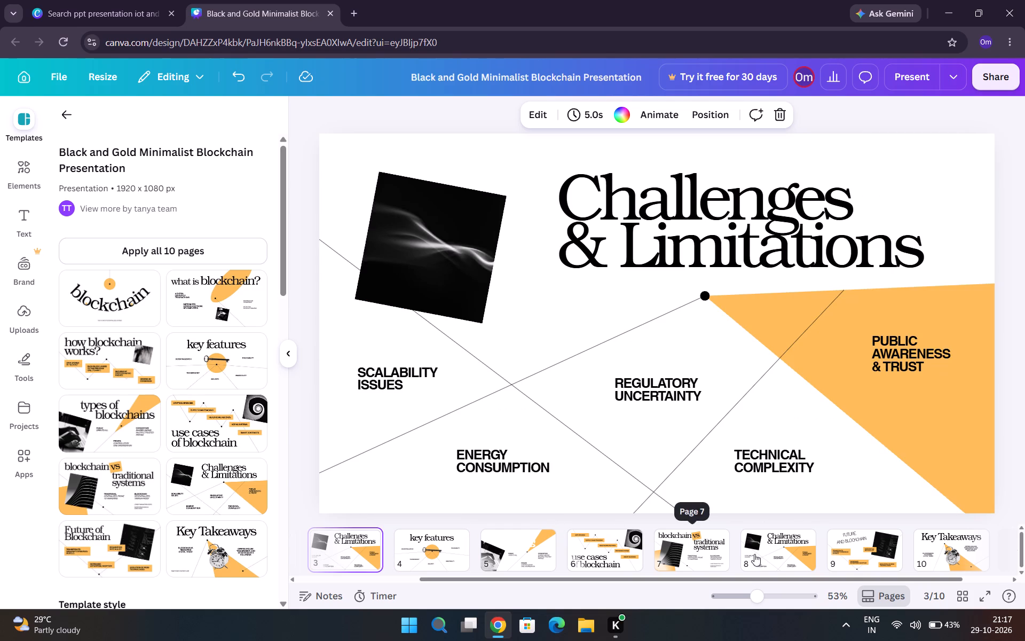
pyautogui.click(626, 548)
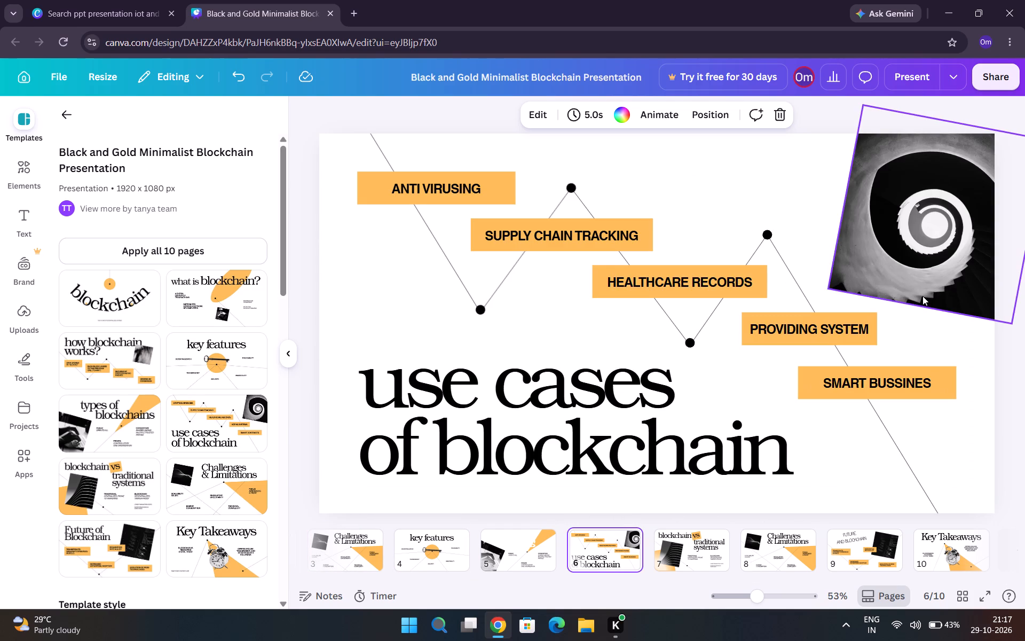
pyautogui.hotkey('ctrl', 'c')
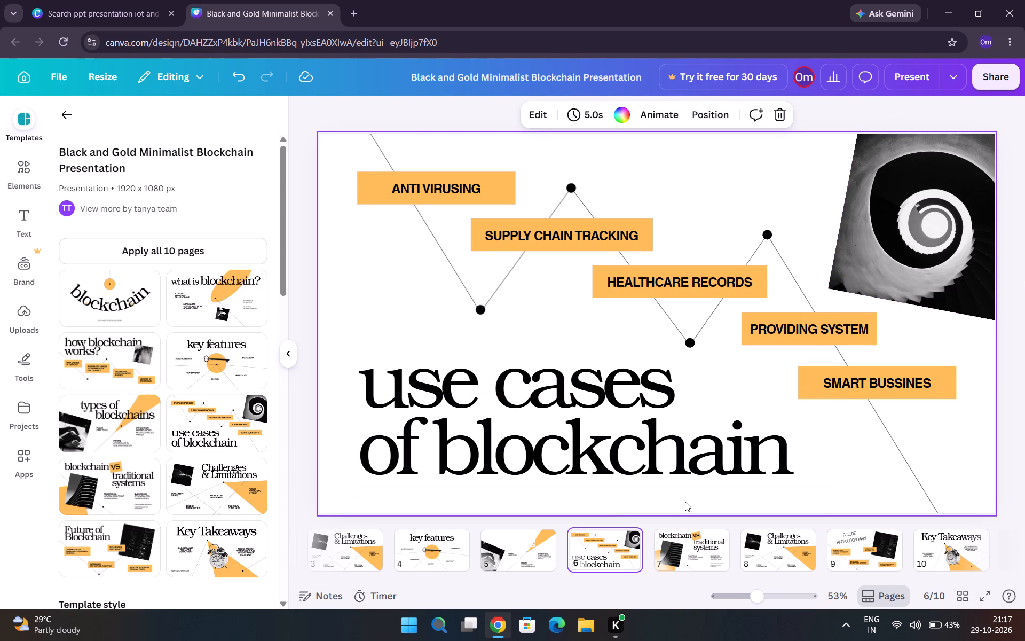
pyautogui.click(324, 544)
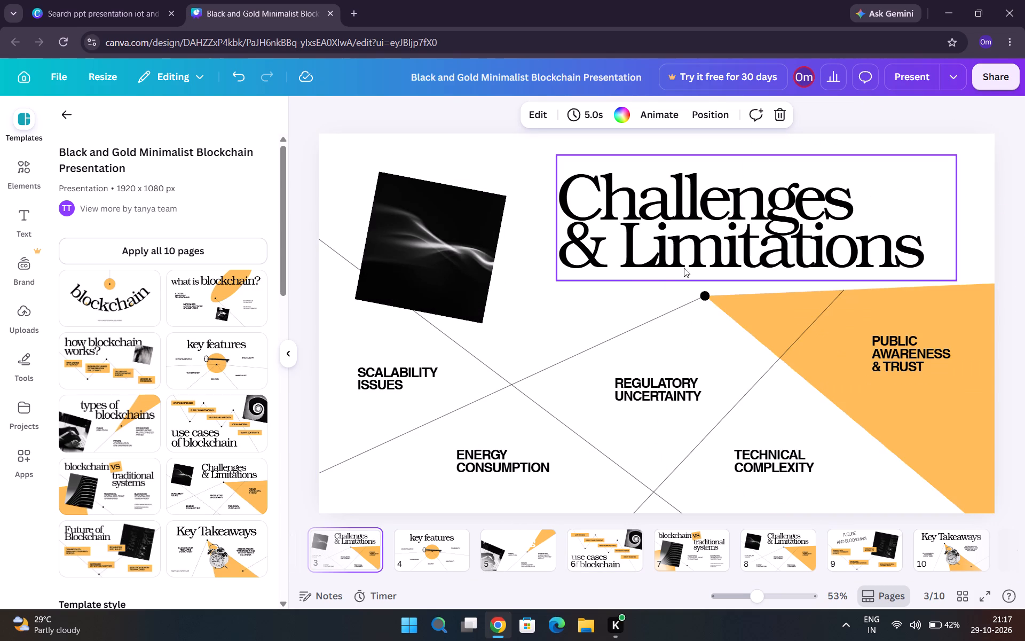
pyautogui.hotkey('ctrl', 'v')
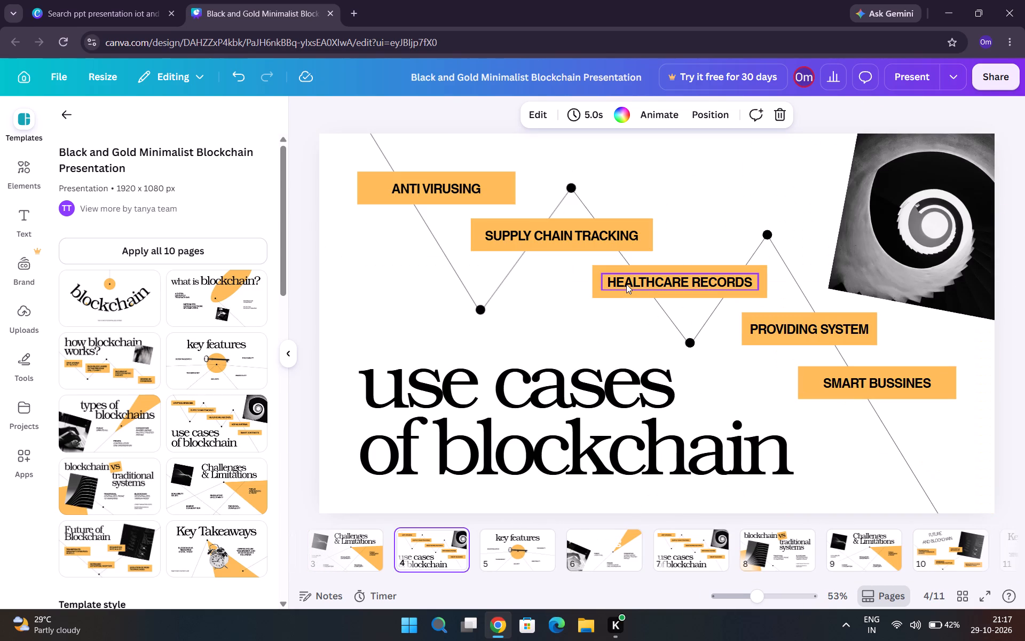
# On the pasted slide 4, move the spiral staircase image further up and right into the slide's upper-right corner.
pyautogui.click(874, 260)
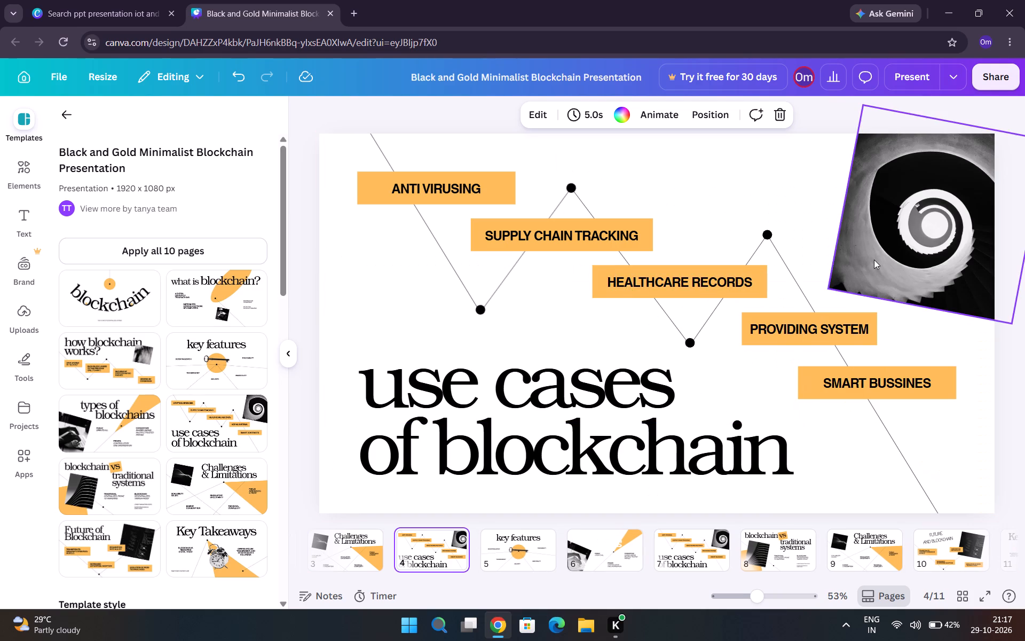
pyautogui.moveTo(871, 259); pyautogui.dragTo(854, 304)
pyautogui.moveTo(854, 304); pyautogui.dragTo(894, 230)
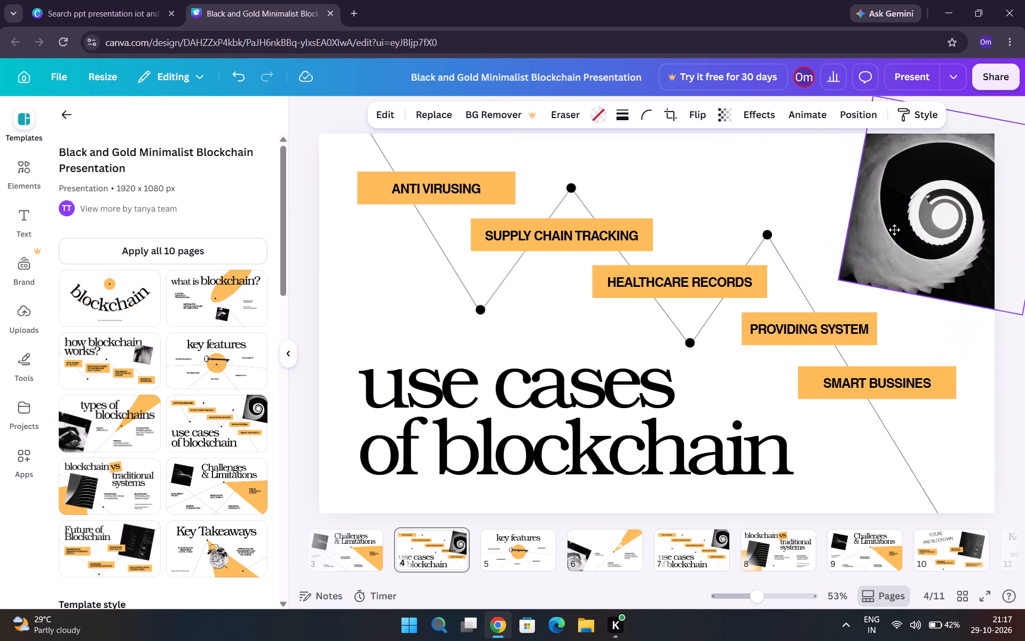
pyautogui.moveTo(894, 230); pyautogui.dragTo(894, 230)
# Apply the Fun page animation to slide 4.
pyautogui.click(709, 139)
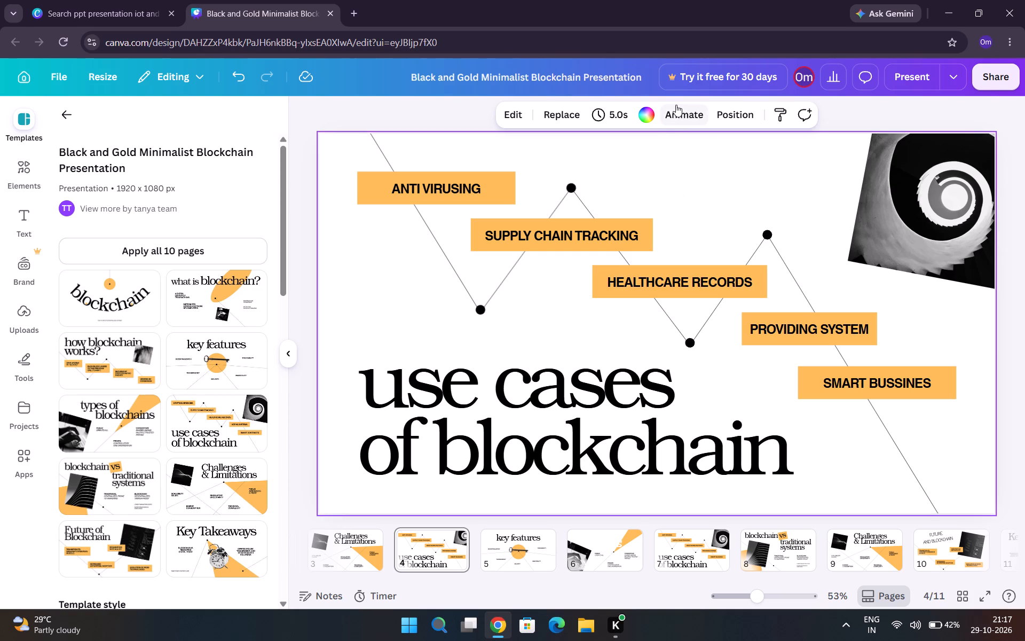
pyautogui.click(676, 105)
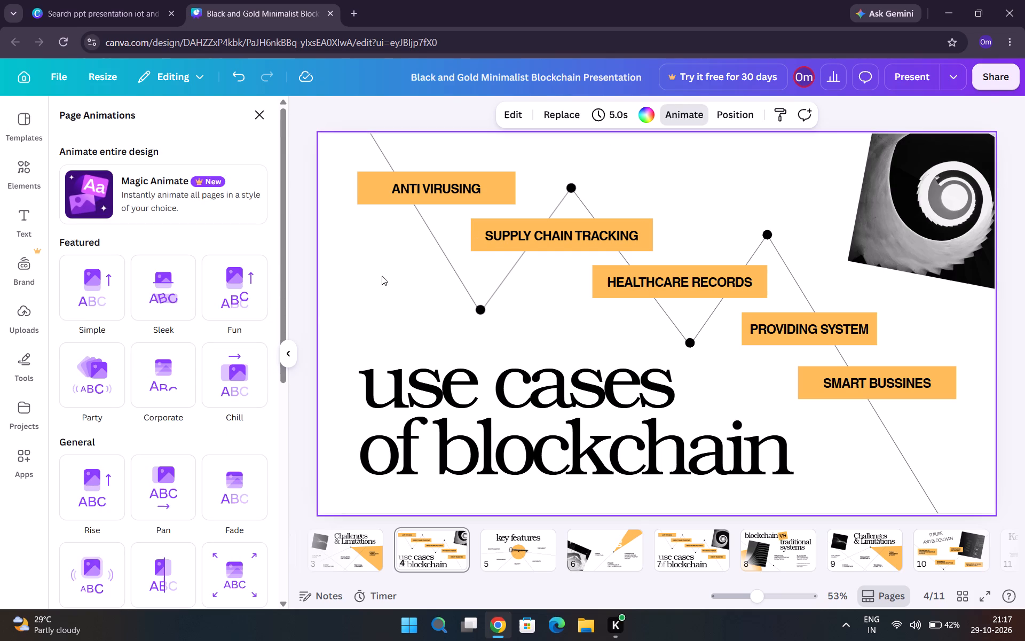
pyautogui.click(245, 312)
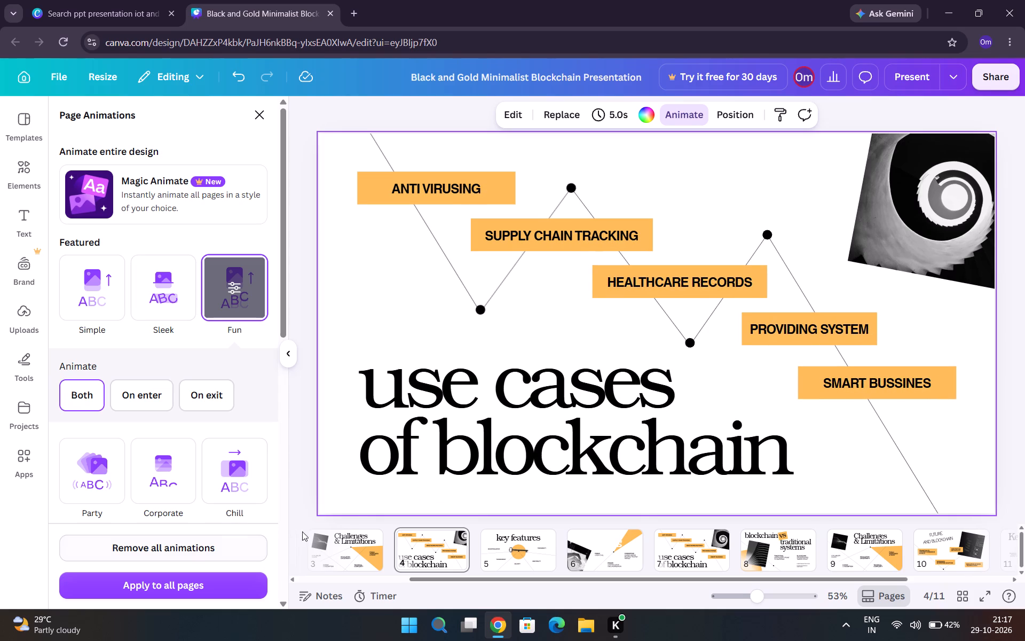
# Apply the Fun page animation to slide 1, the curved "blockchain" title slide.
pyautogui.hscroll(5, 326, 528)
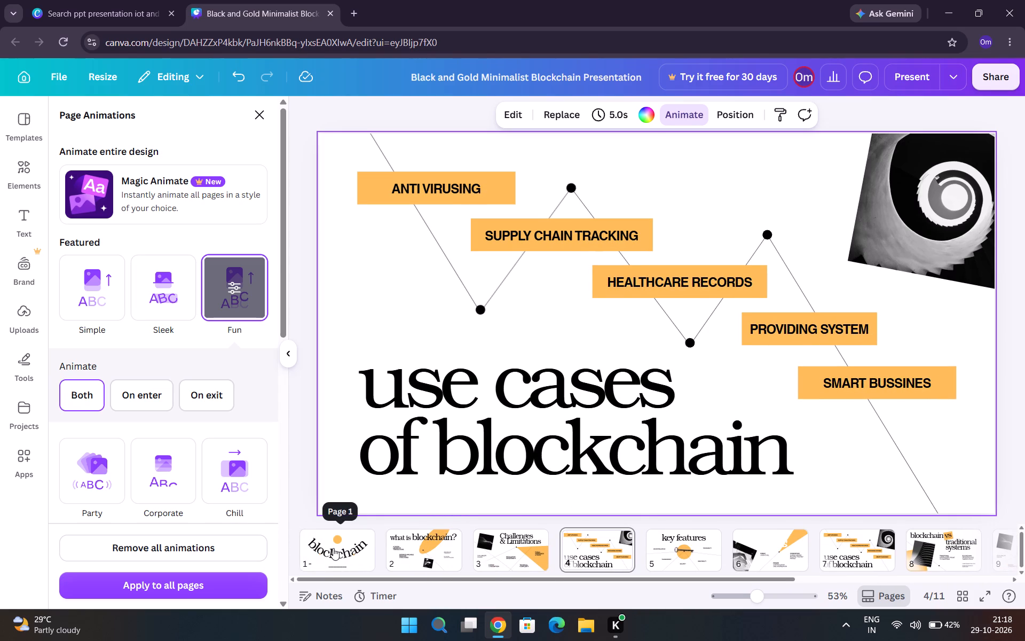
pyautogui.click(333, 548)
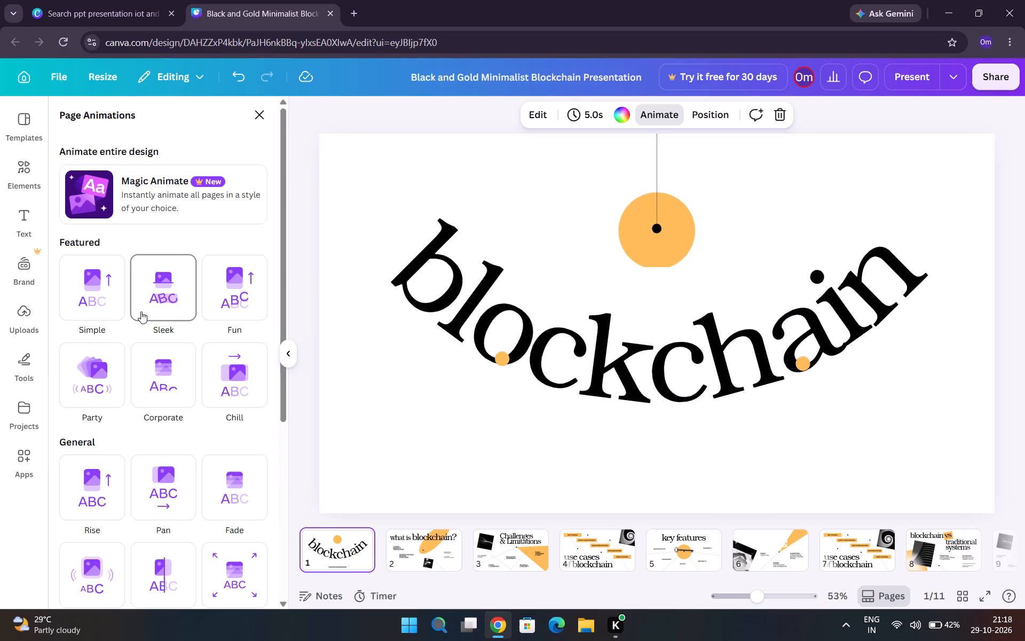
pyautogui.click(224, 284)
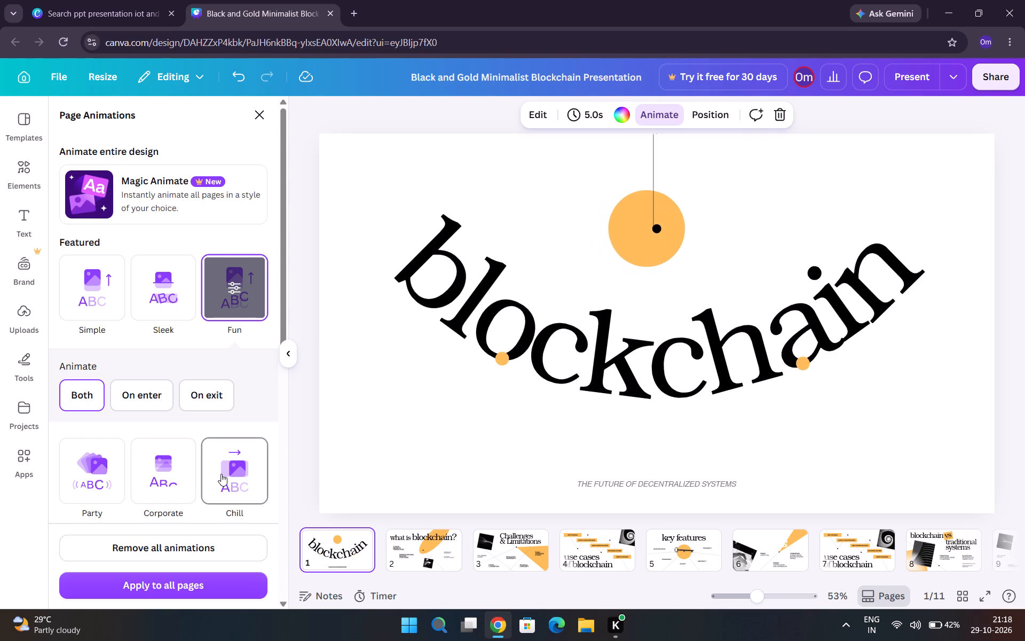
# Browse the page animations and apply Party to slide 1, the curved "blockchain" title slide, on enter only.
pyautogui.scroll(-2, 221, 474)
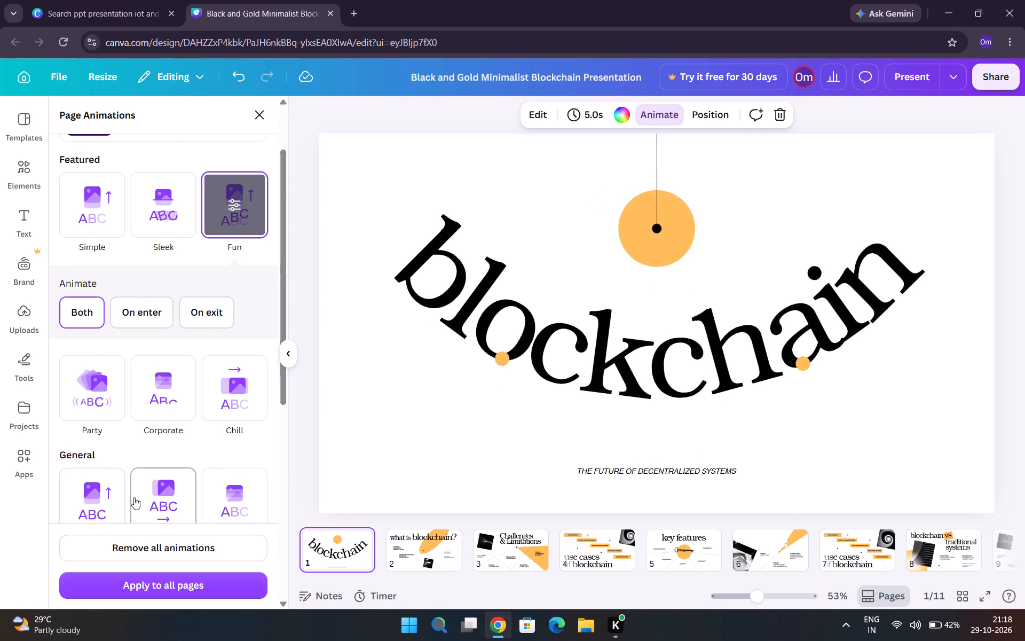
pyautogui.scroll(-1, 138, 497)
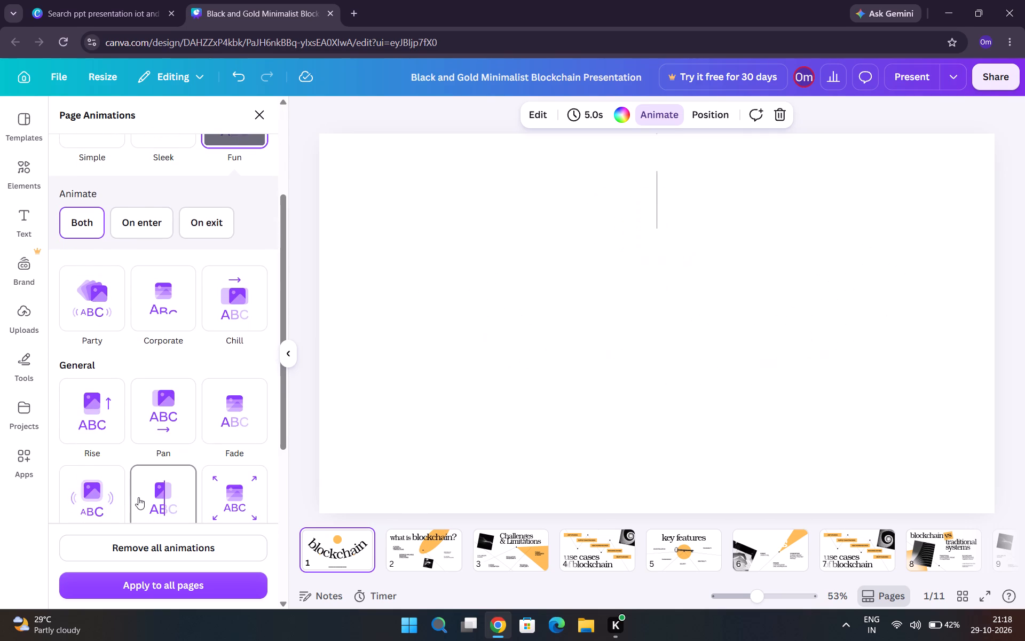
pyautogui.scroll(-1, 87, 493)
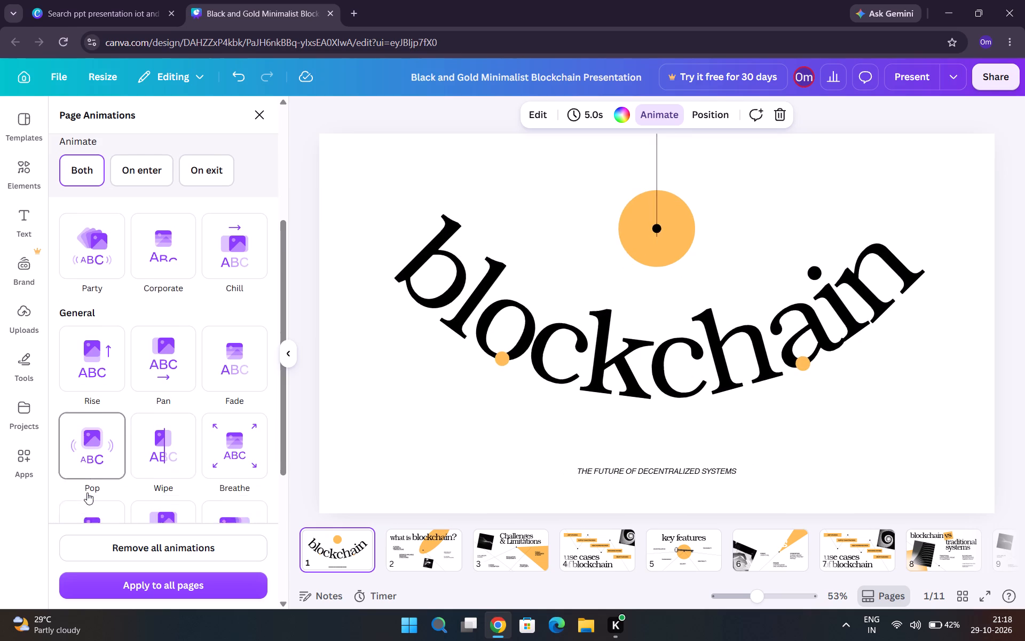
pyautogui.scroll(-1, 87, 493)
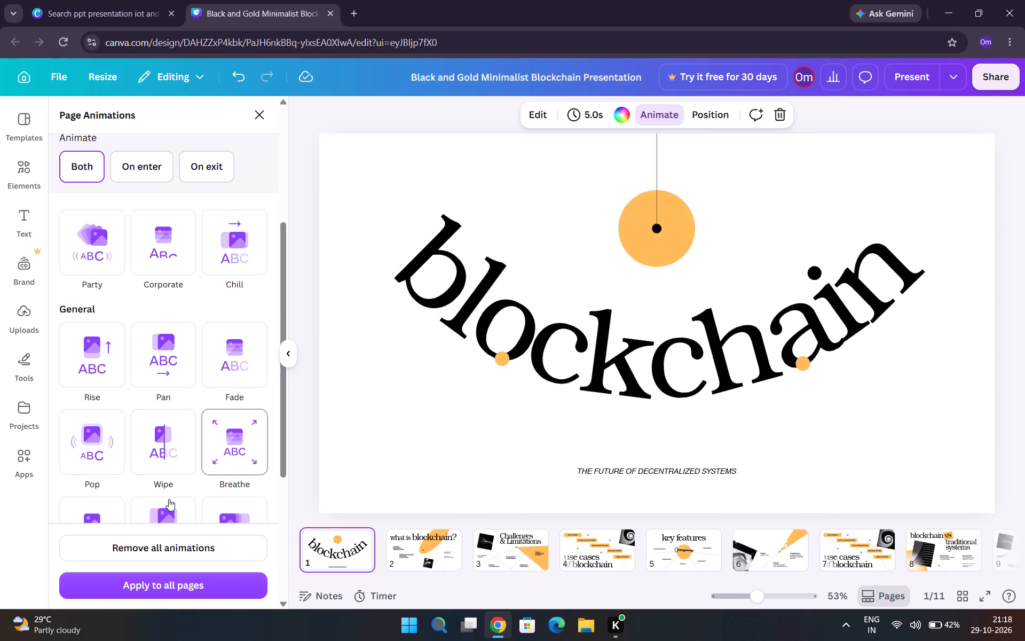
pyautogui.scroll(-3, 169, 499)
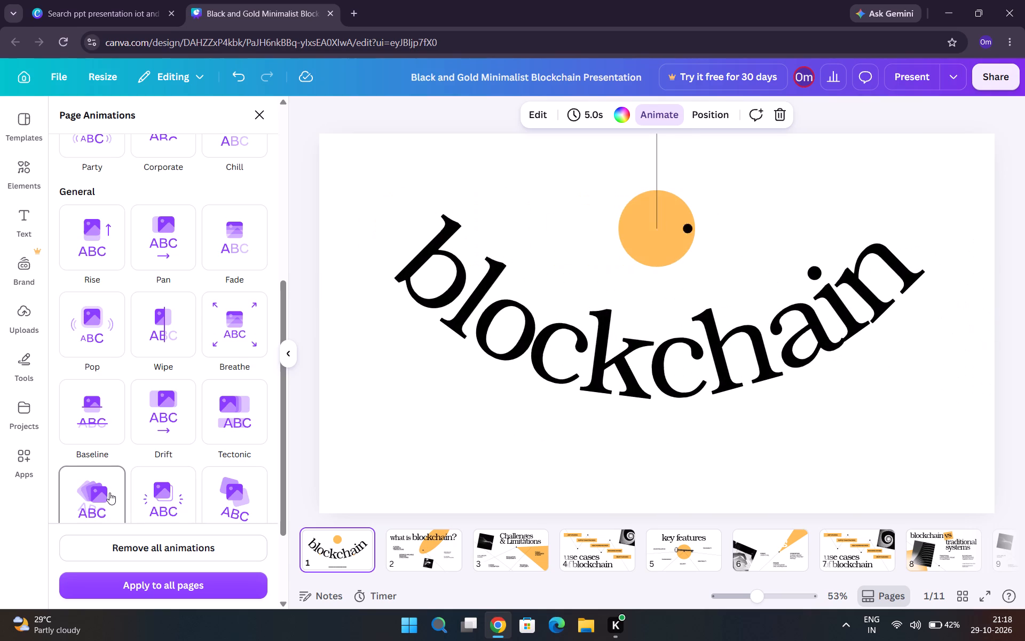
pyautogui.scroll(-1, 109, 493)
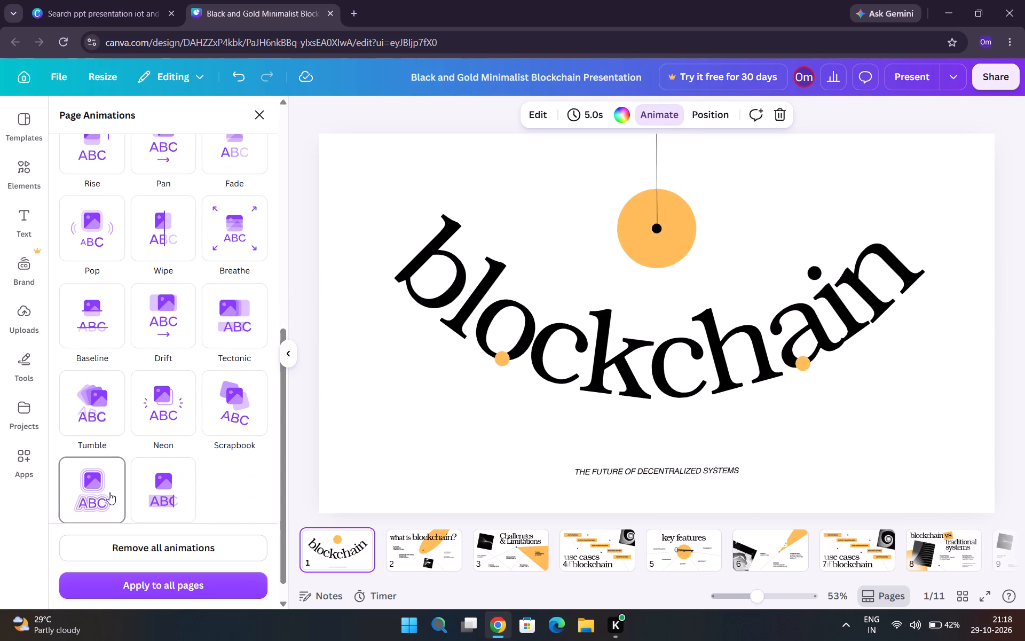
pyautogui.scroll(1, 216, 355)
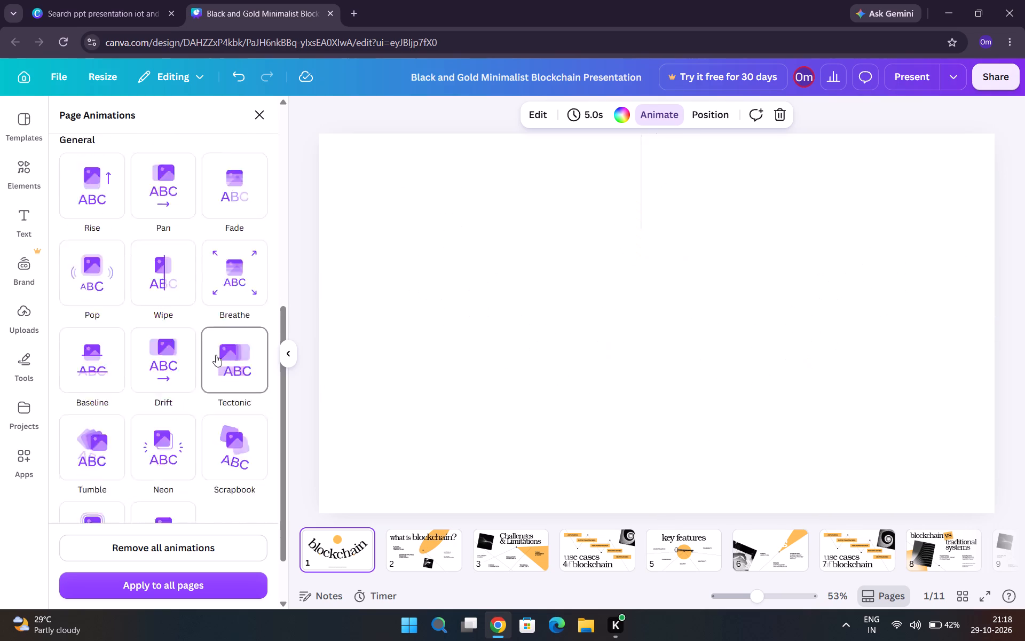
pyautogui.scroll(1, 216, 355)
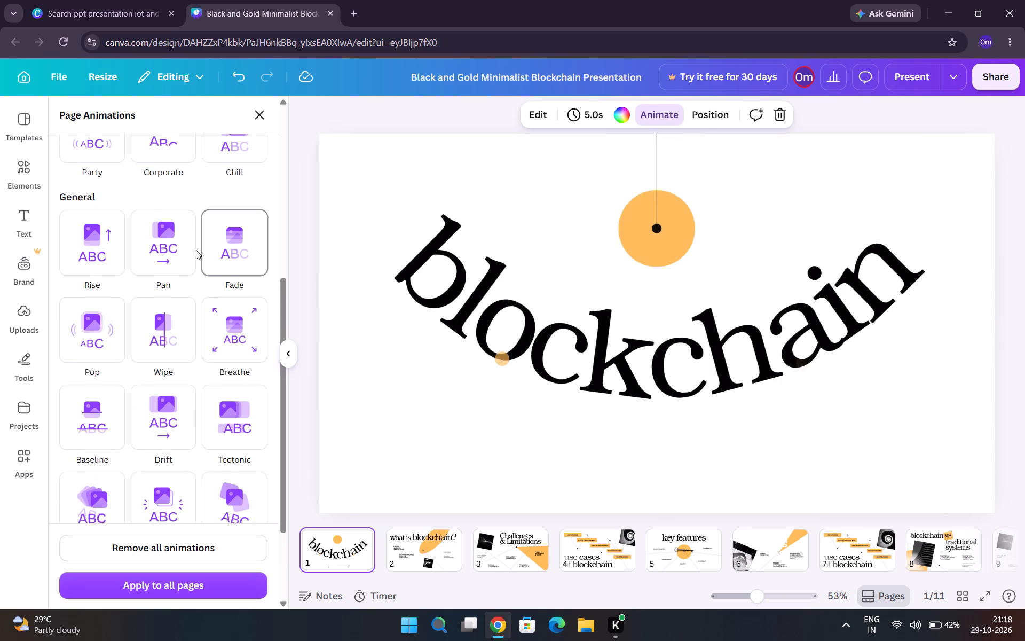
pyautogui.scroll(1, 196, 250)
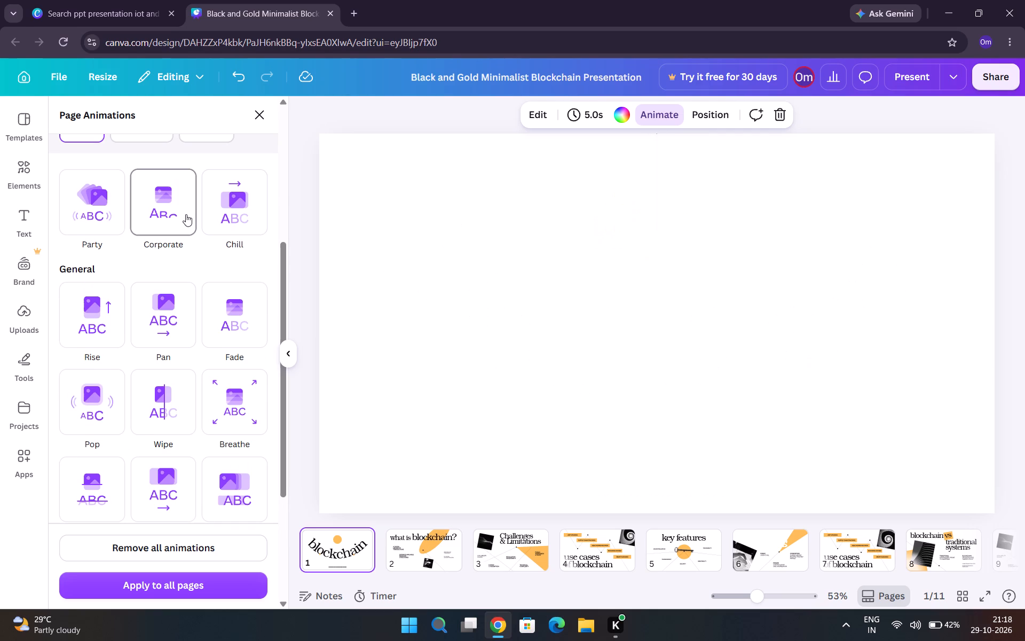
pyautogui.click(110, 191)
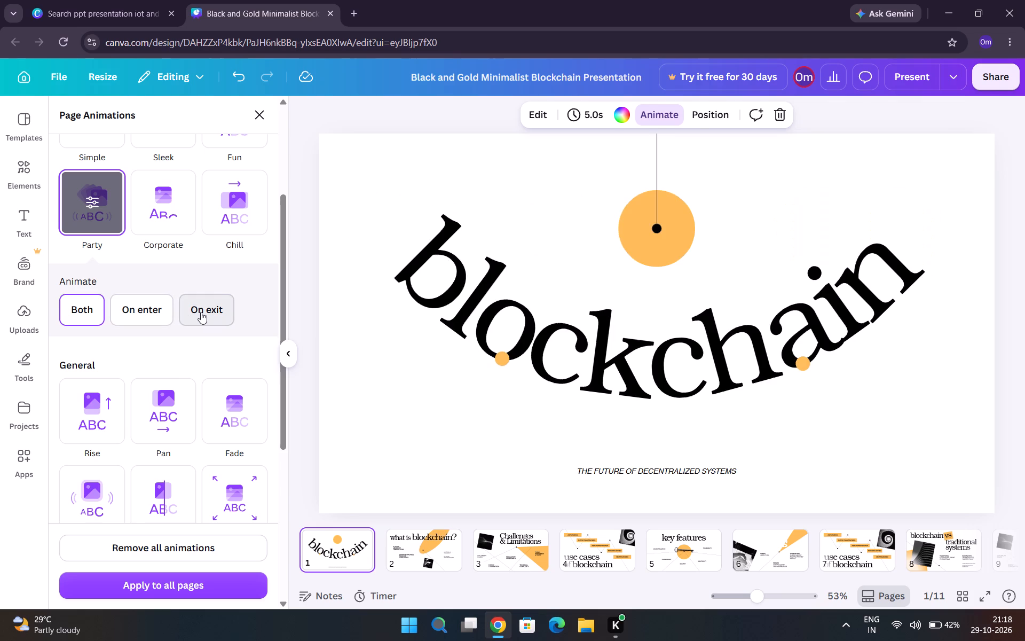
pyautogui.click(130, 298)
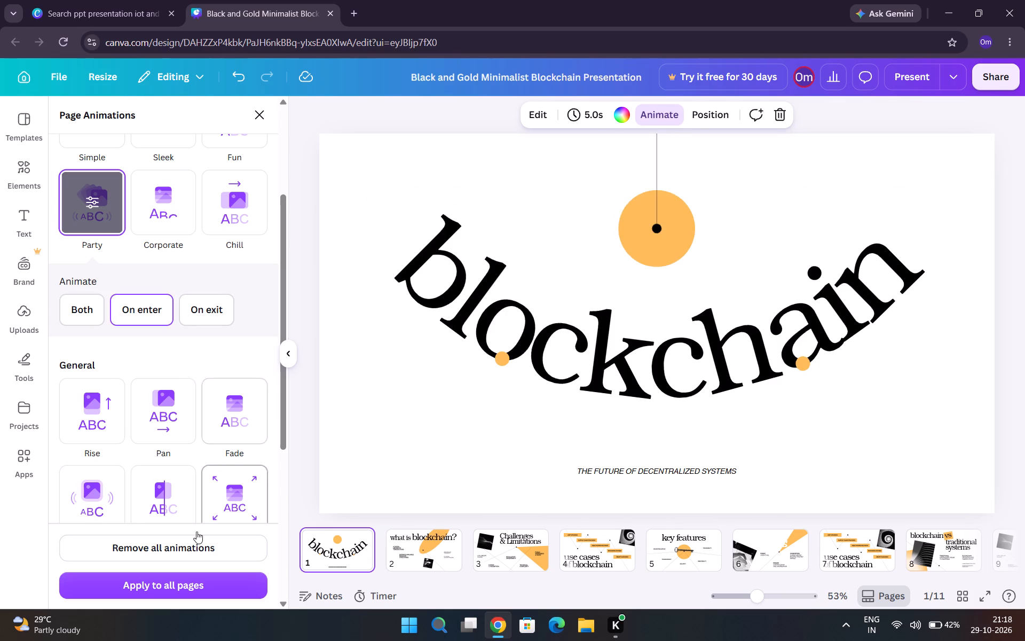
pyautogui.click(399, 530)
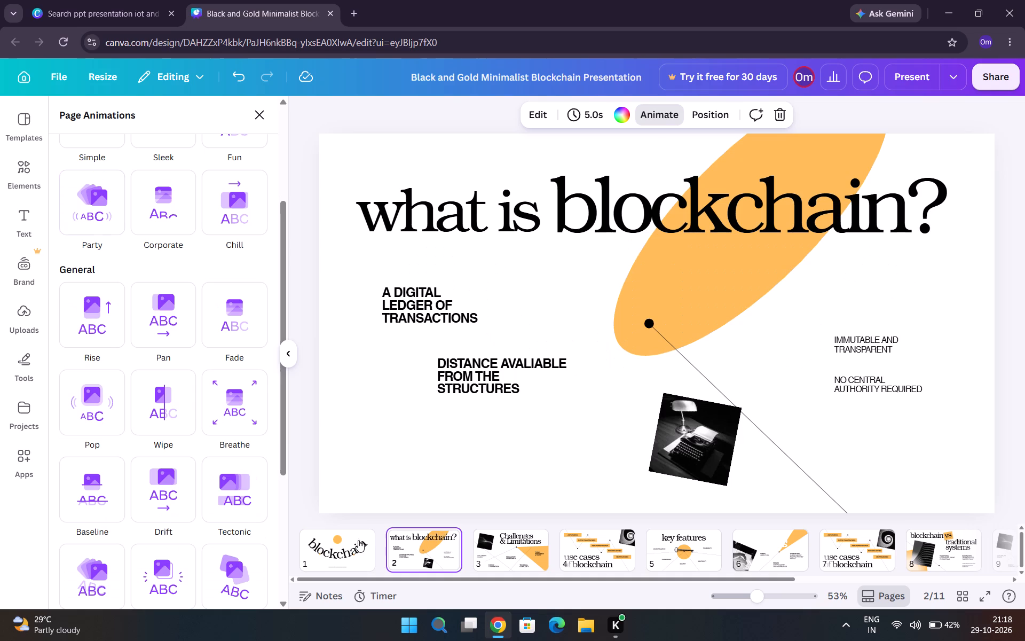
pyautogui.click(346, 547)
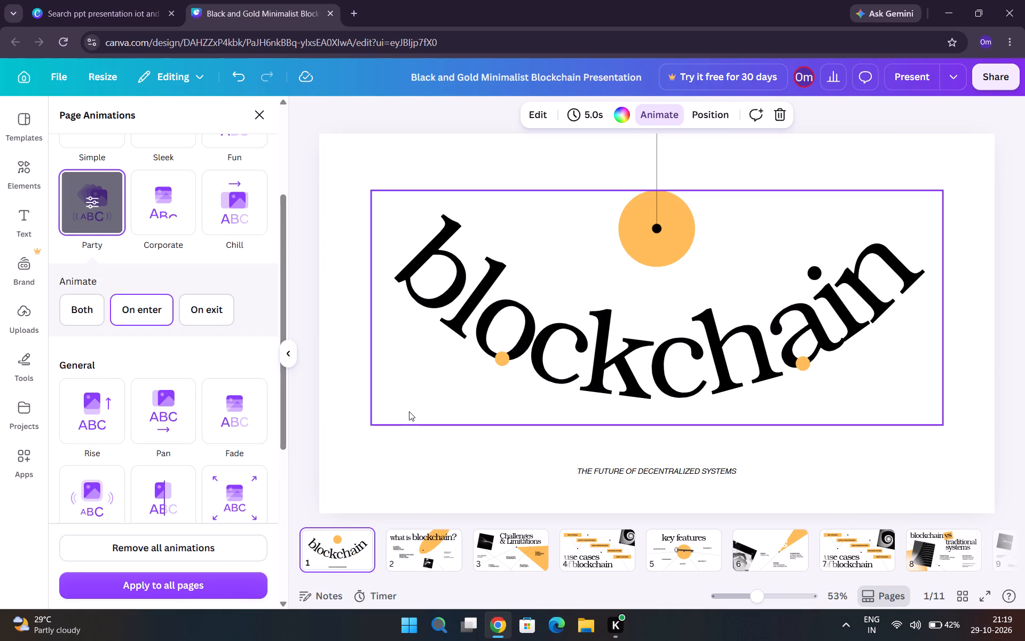
# Apply the Pan page animation to slide 2, "what is blockchain?", on enter only, and extend it to all pages.
pyautogui.click(435, 529)
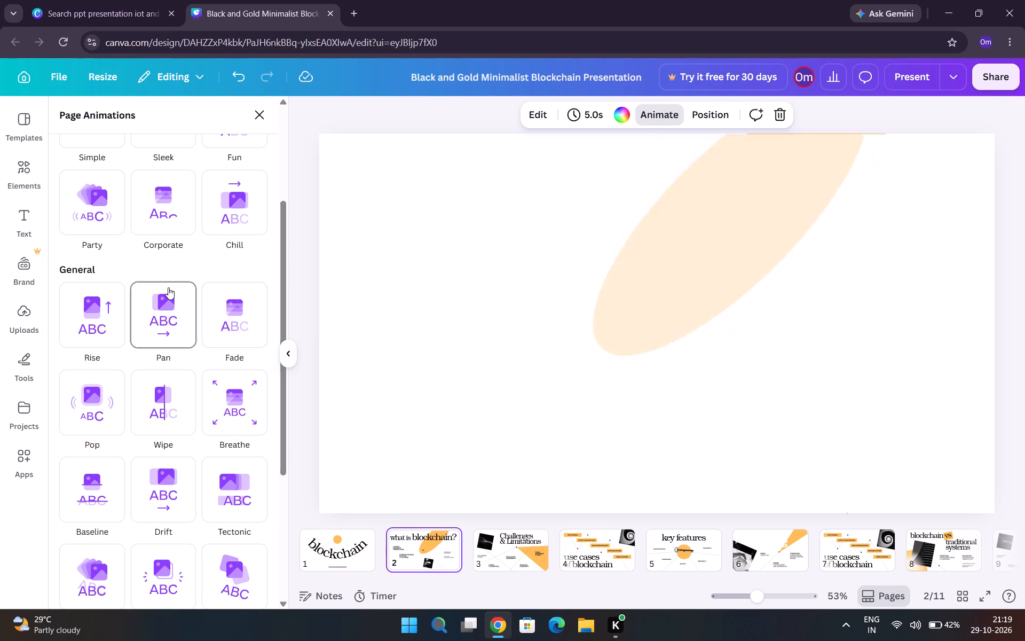
pyautogui.click(168, 287)
pyautogui.click(168, 287)
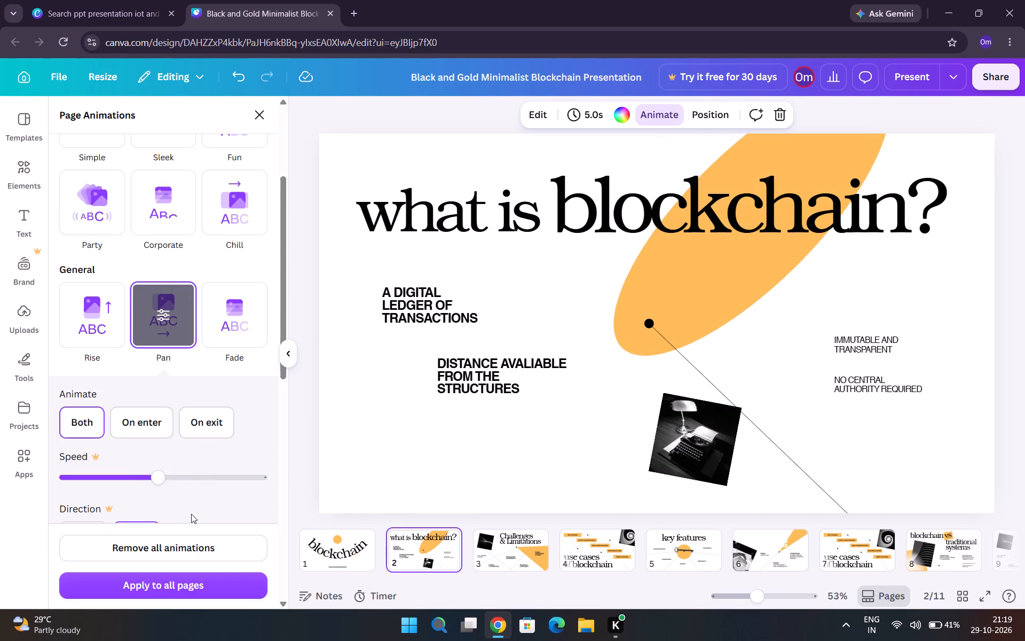
pyautogui.click(151, 415)
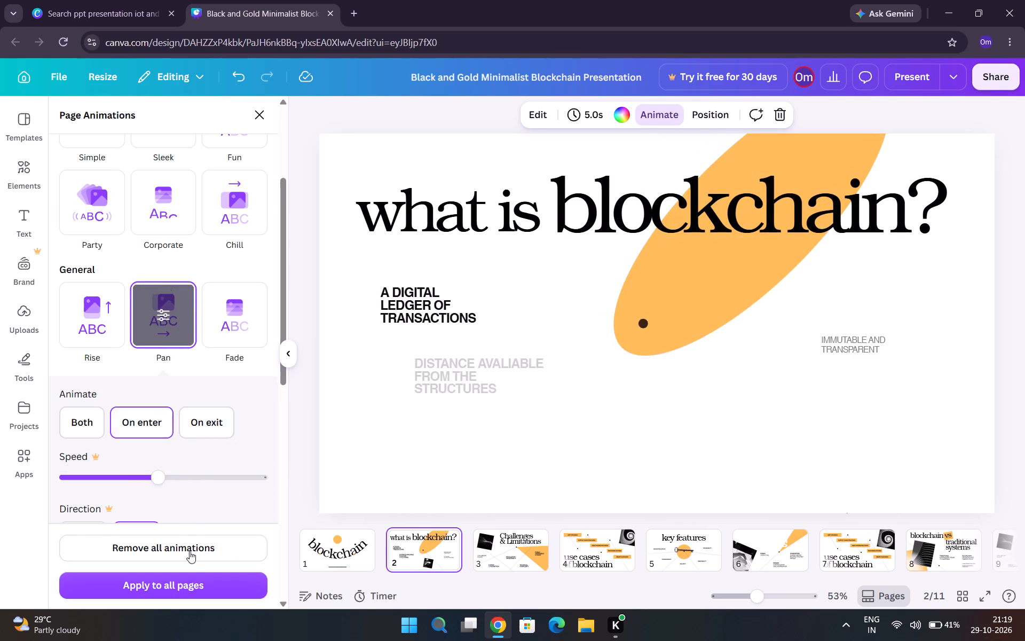
pyautogui.click(199, 583)
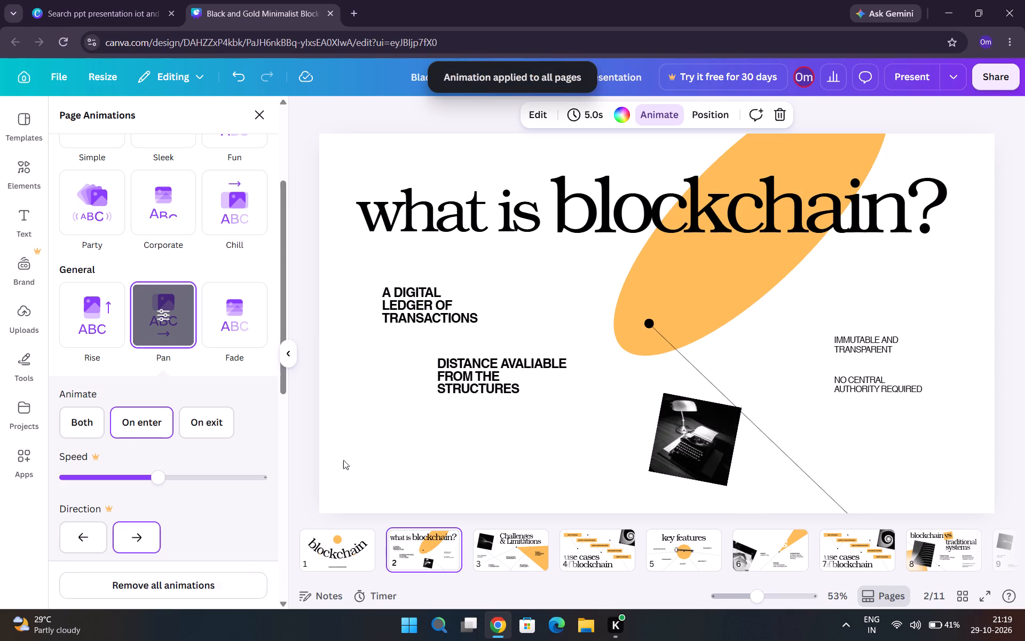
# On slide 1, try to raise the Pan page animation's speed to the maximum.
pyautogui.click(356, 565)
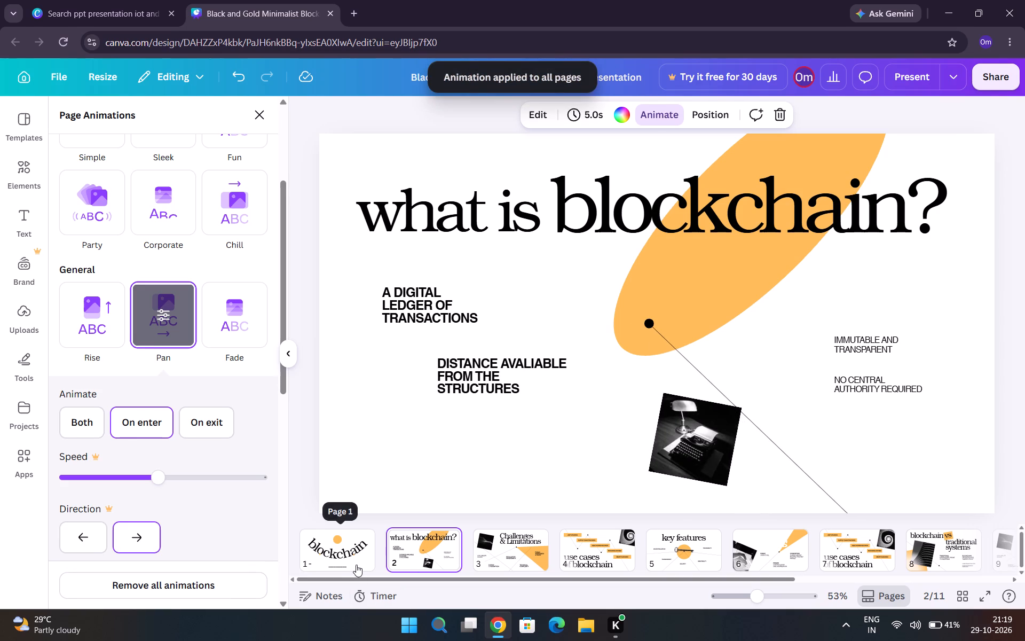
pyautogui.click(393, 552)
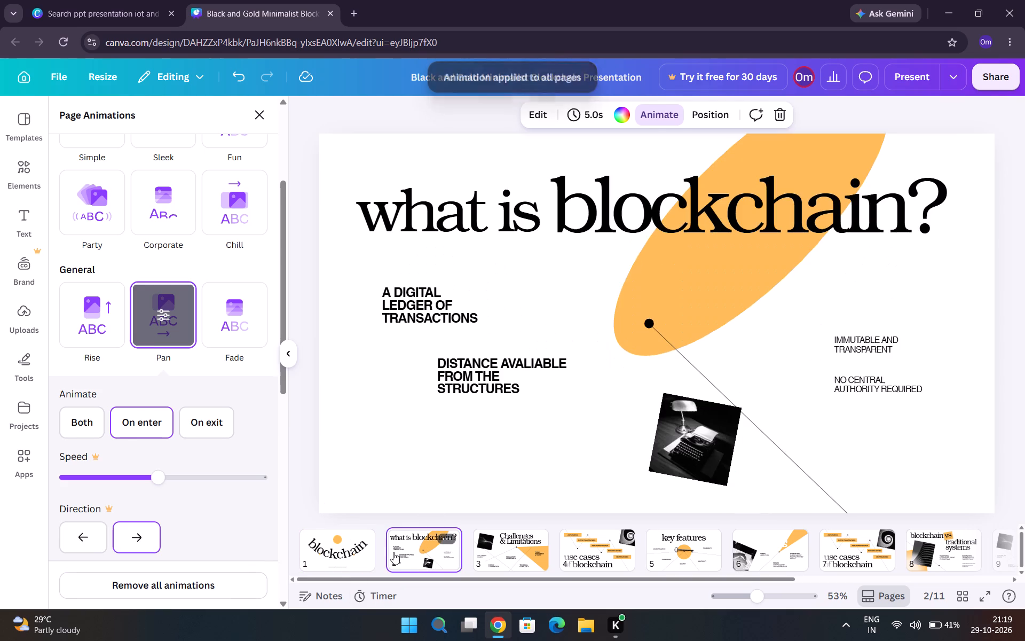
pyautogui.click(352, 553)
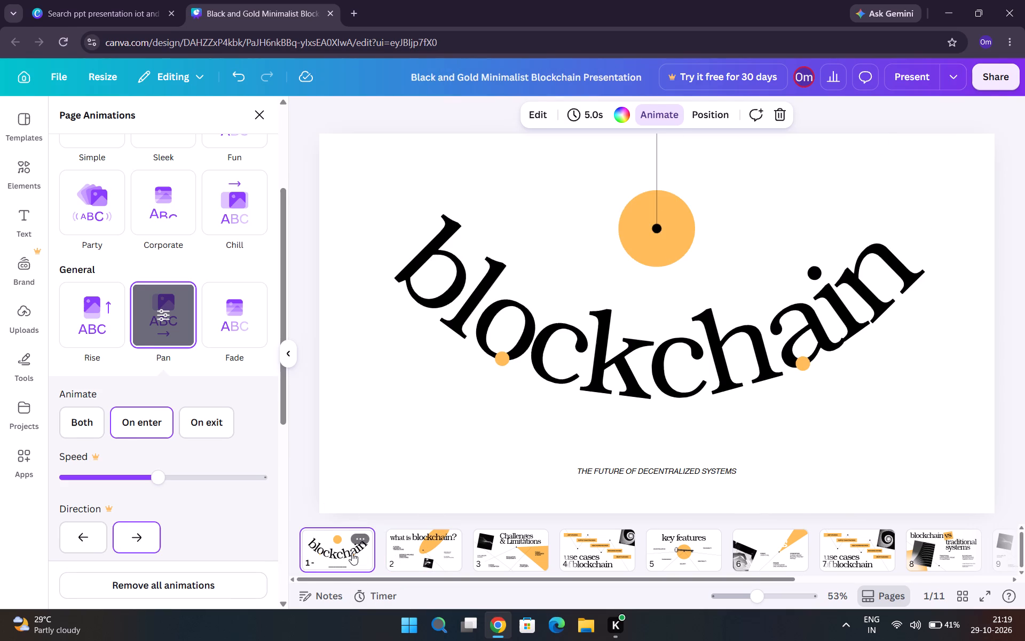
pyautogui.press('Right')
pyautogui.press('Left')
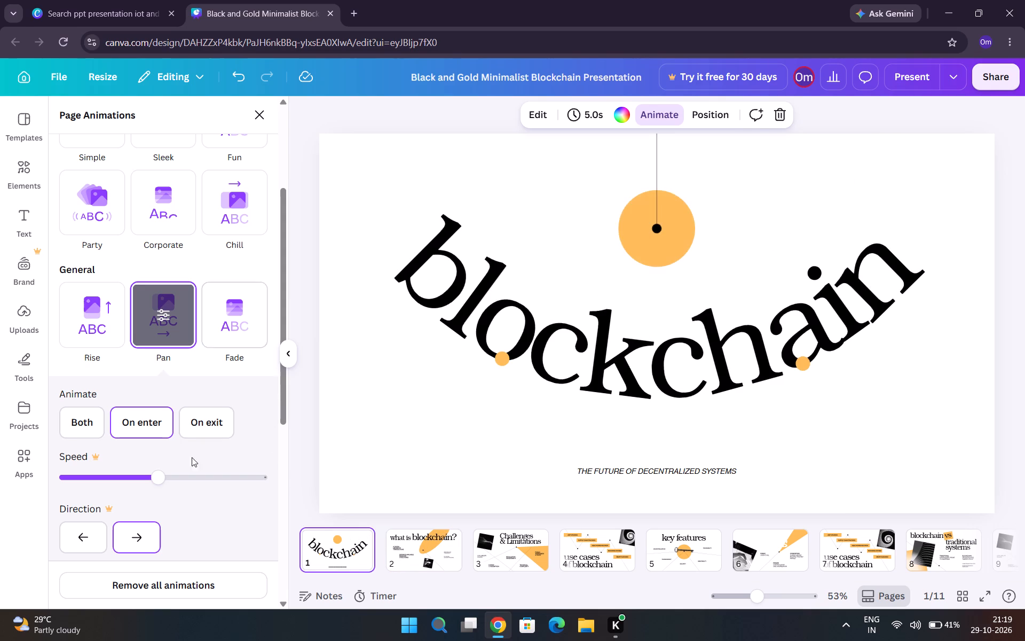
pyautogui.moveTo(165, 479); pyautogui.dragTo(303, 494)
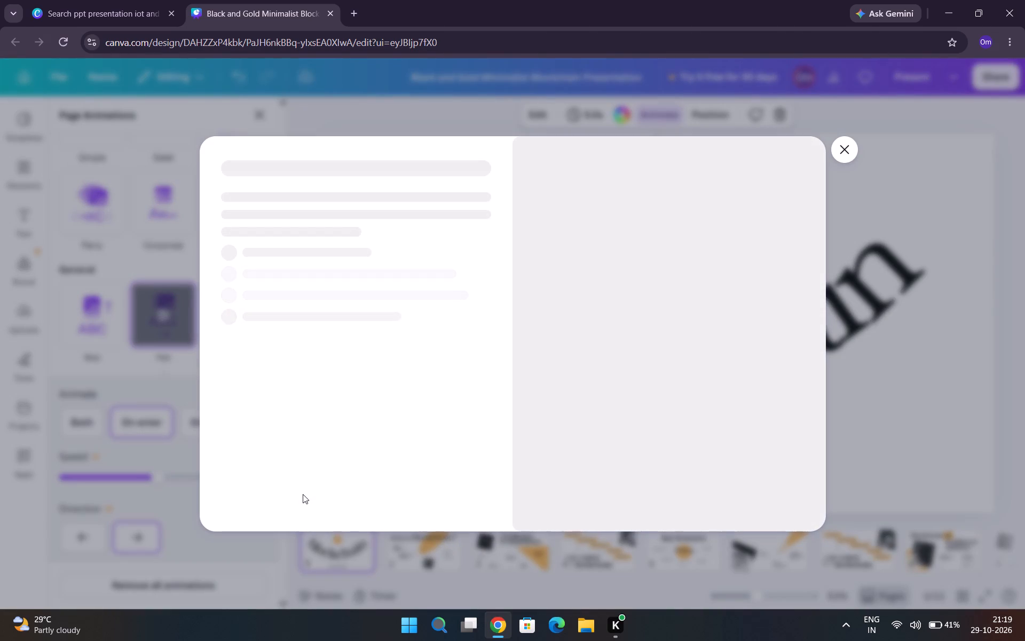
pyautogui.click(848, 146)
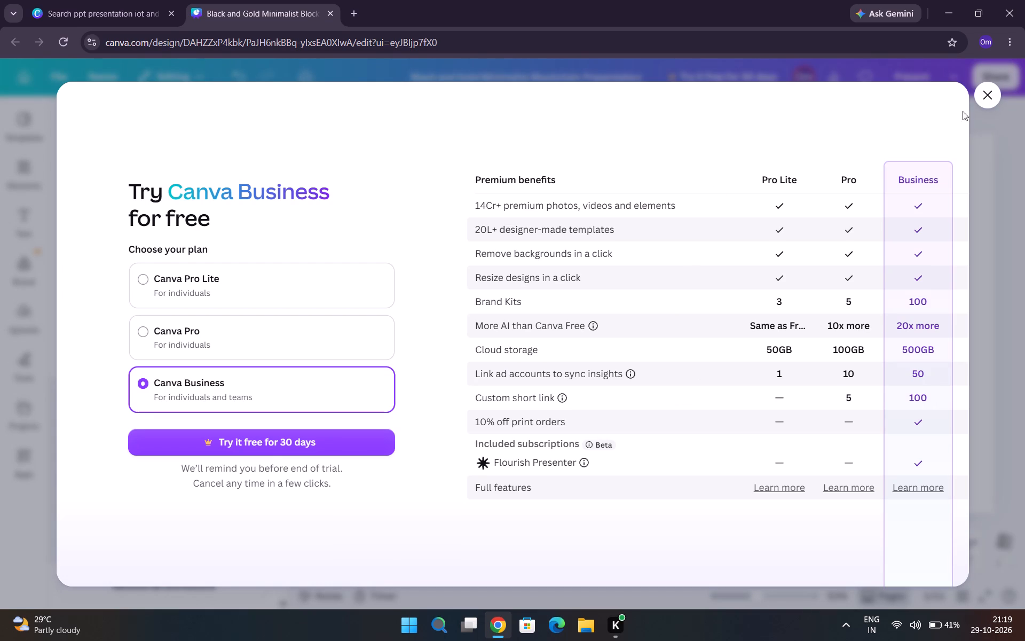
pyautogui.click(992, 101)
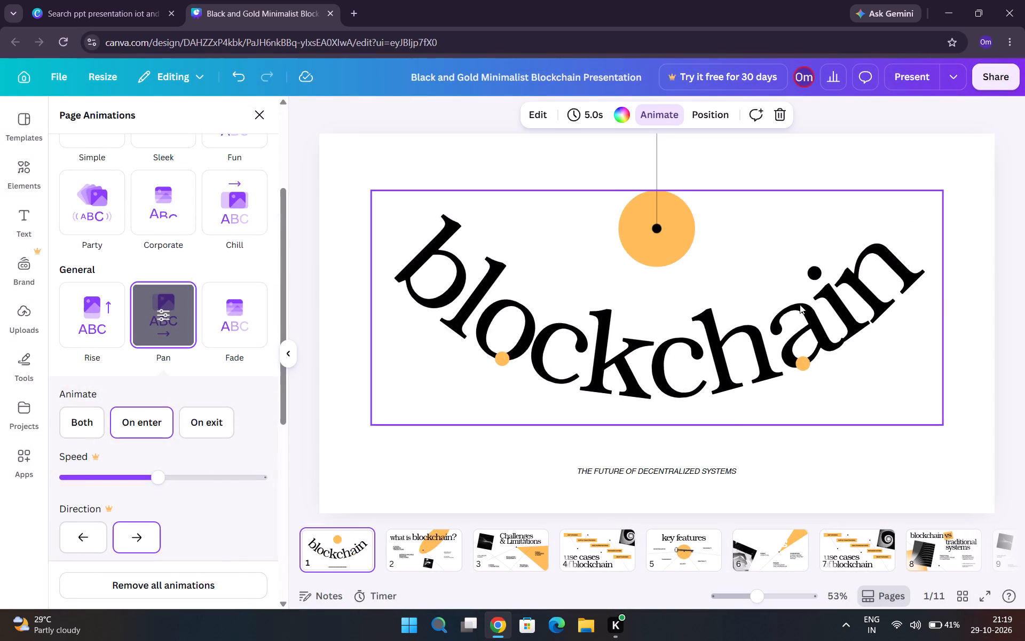